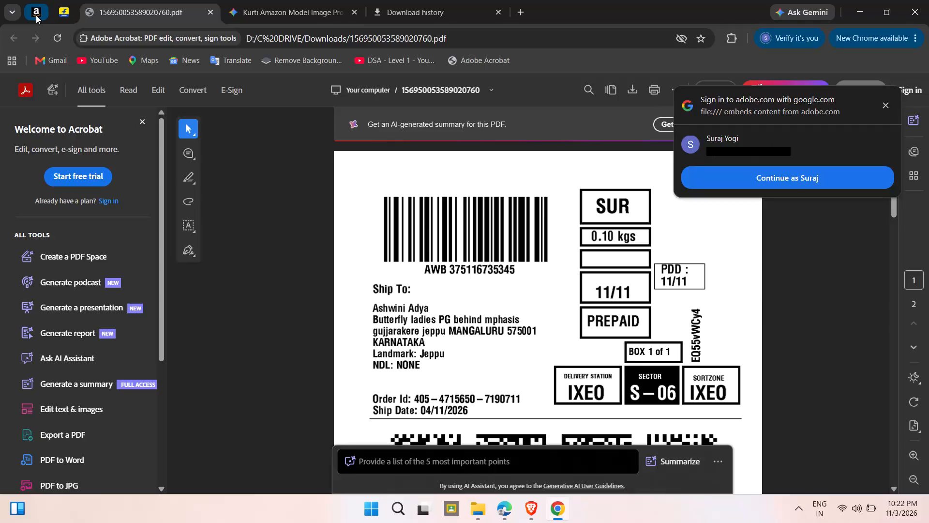
# Switch to the Amazon Seller Central tab, reload it, and open the Manage Orders page without the Easy Ship introduction.
pyautogui.click(36, 15)
pyautogui.click(55, 37)
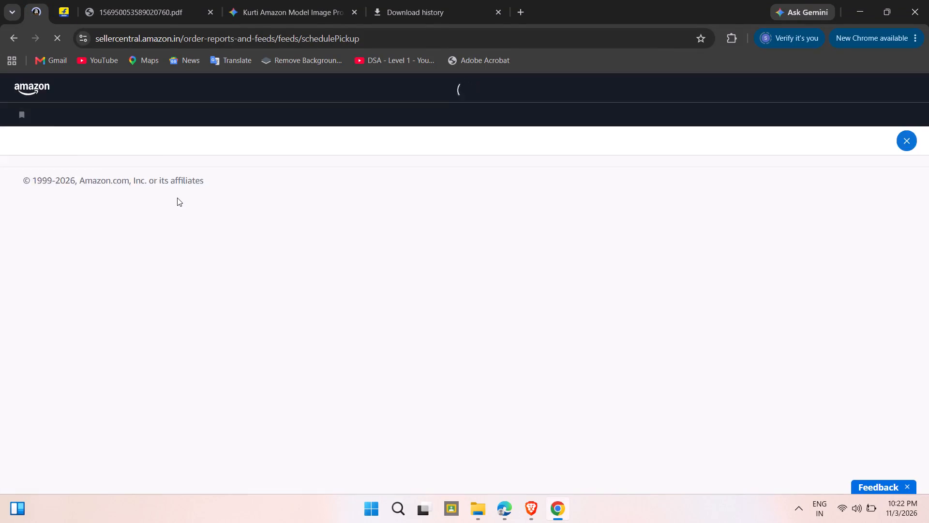
pyautogui.scroll(5, 42, 148)
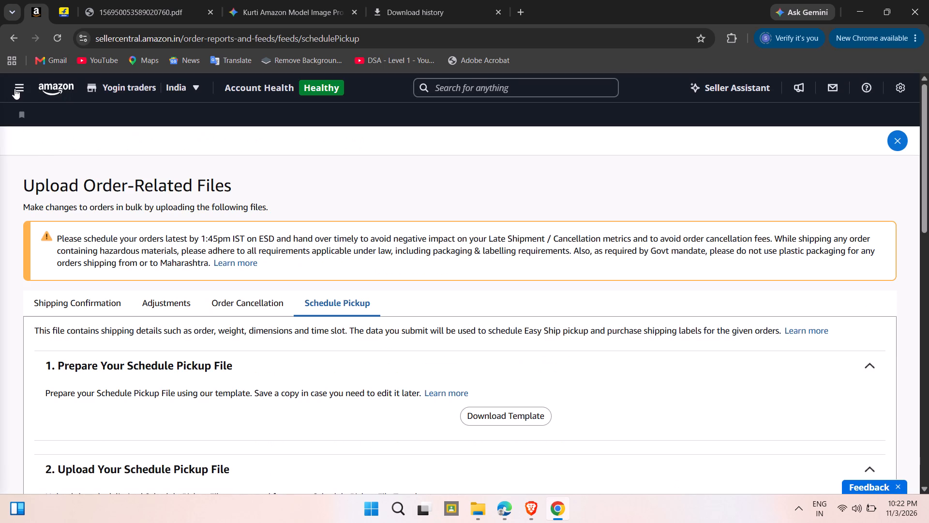
pyautogui.click(15, 89)
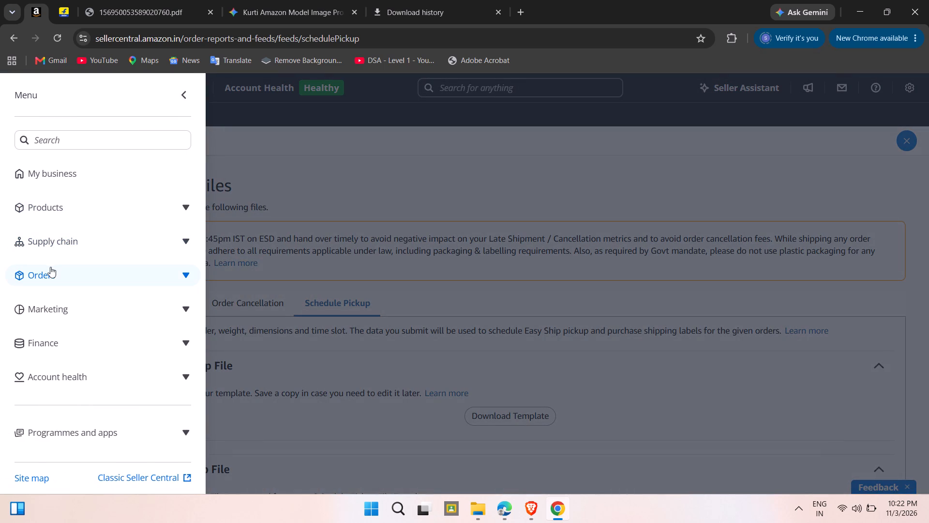
pyautogui.click(50, 267)
pyautogui.click(58, 320)
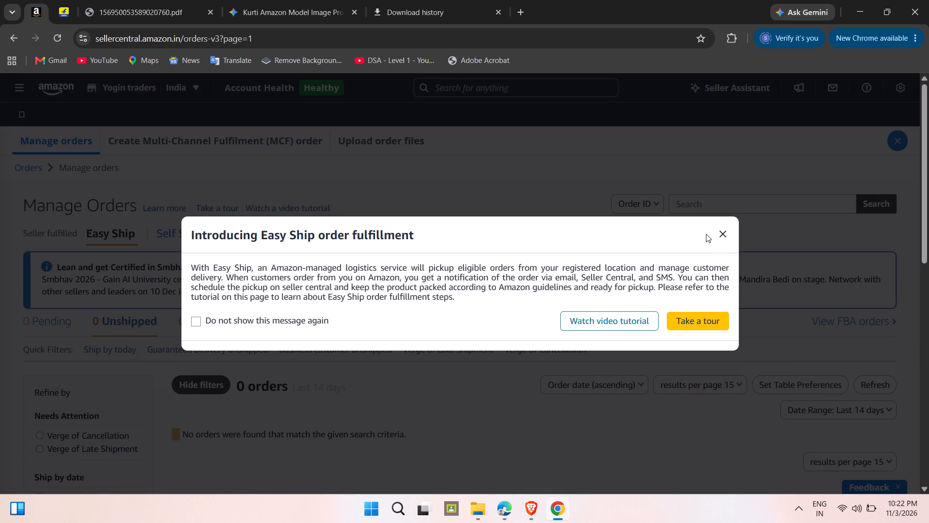
pyautogui.click(722, 234)
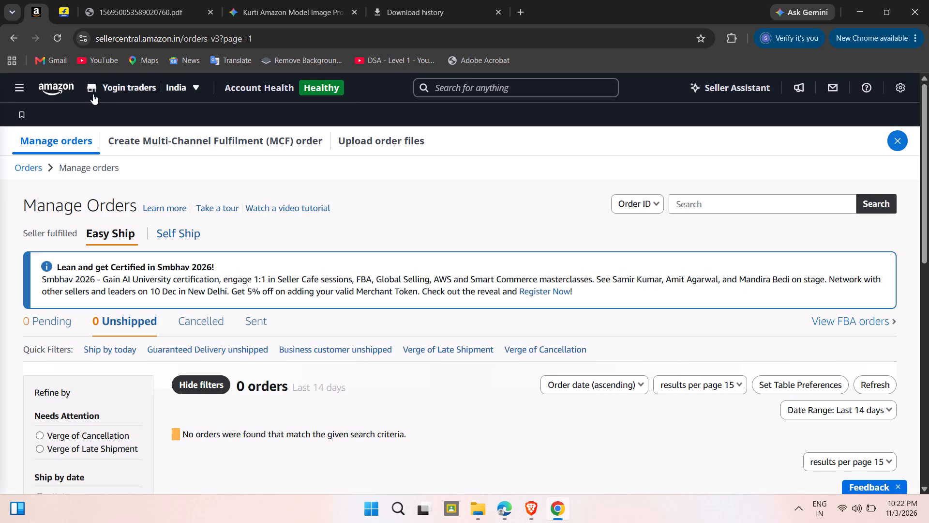
# Go to the Safe-T claims section under order claims and start filing a new SAFE-T claim.
pyautogui.click(16, 88)
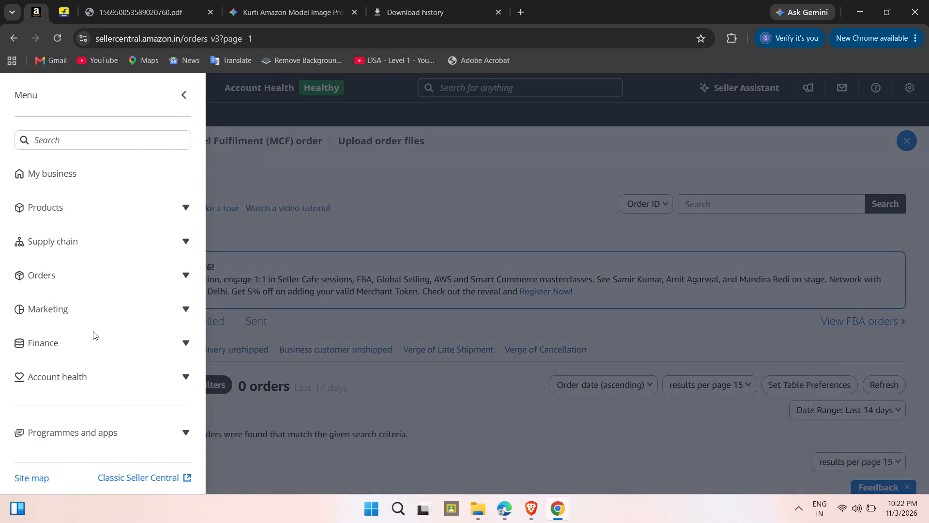
pyautogui.click(82, 282)
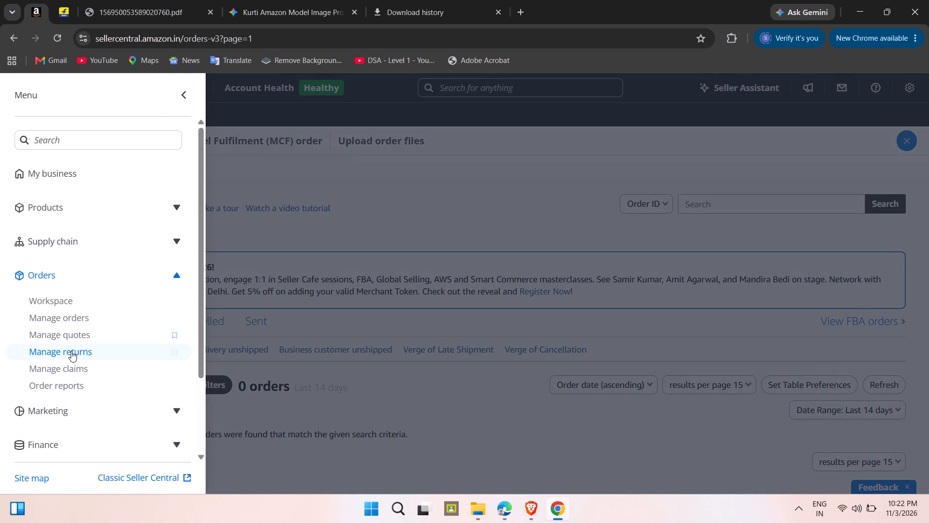
pyautogui.click(73, 370)
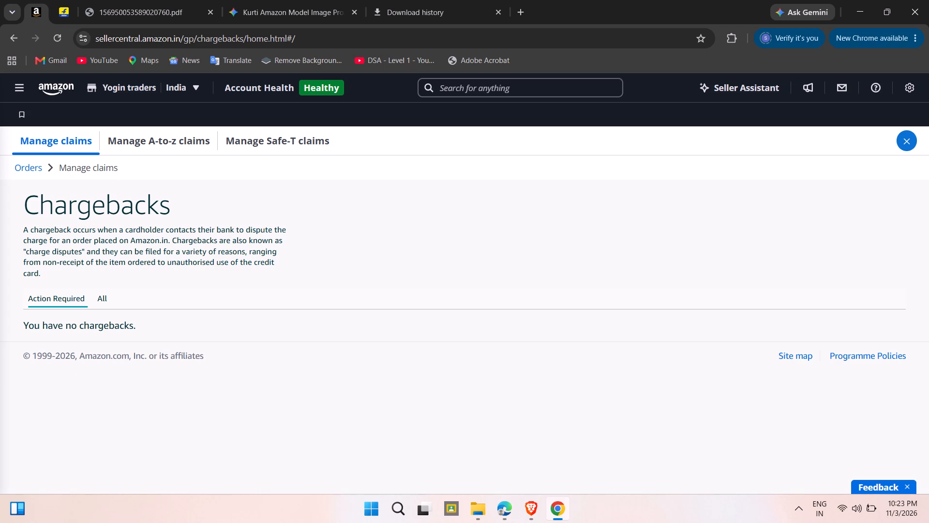
pyautogui.click(273, 138)
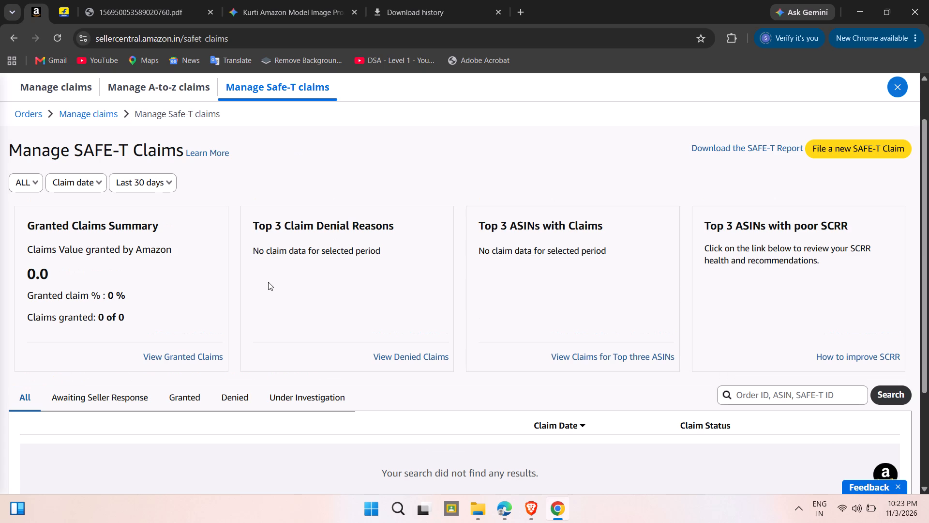
pyautogui.click(854, 157)
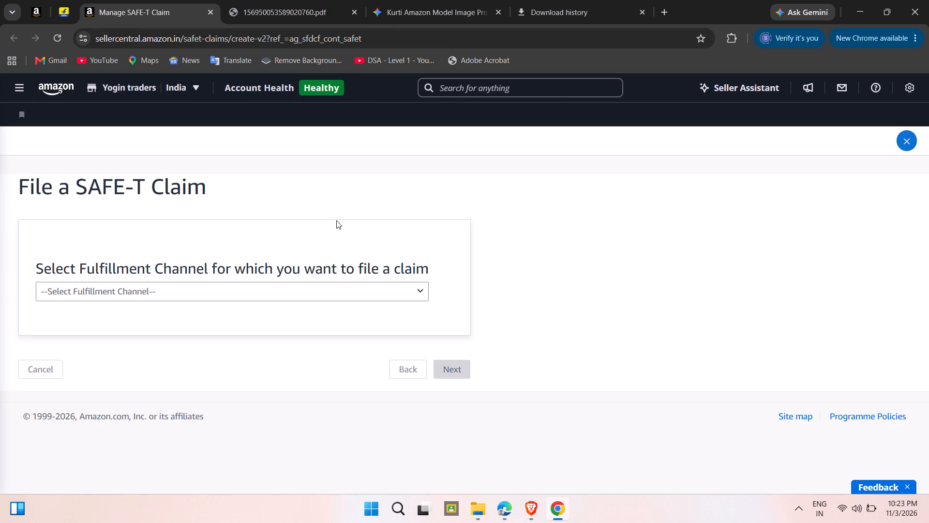
# Choose Easy Ship/ Self Ship/ Seller Flex as the claim's fulfillment channel and continue.
pyautogui.click(210, 295)
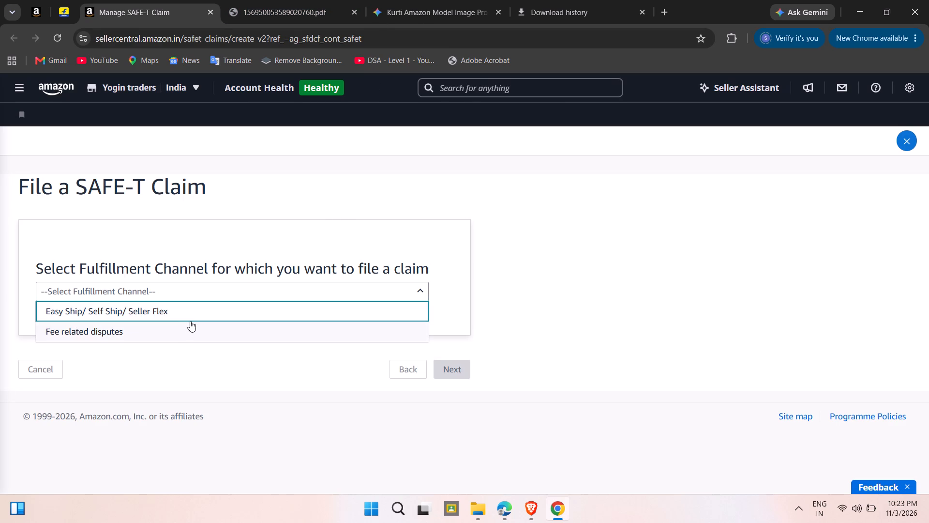
pyautogui.click(194, 317)
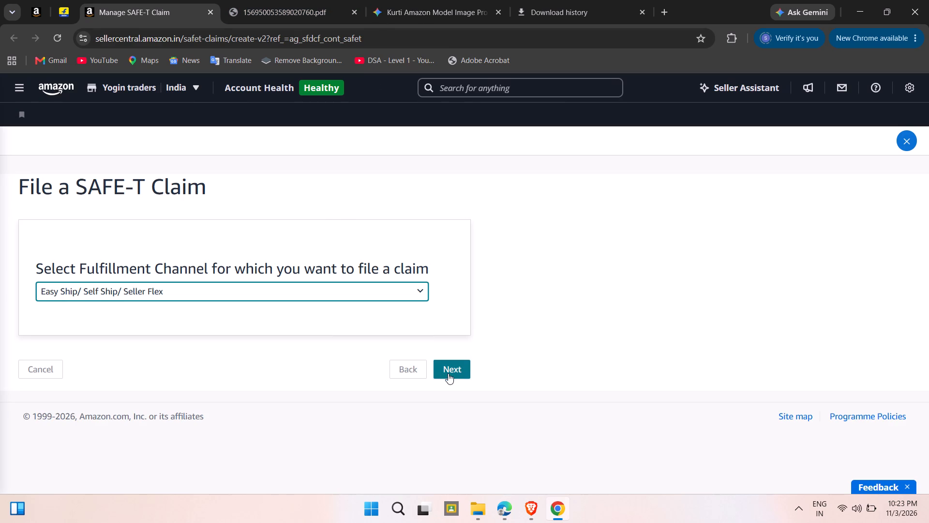
pyautogui.click(448, 373)
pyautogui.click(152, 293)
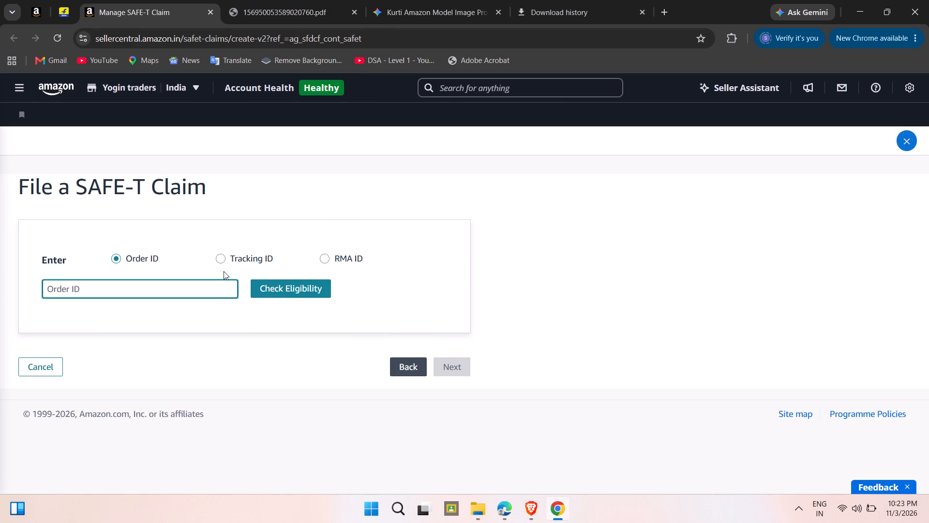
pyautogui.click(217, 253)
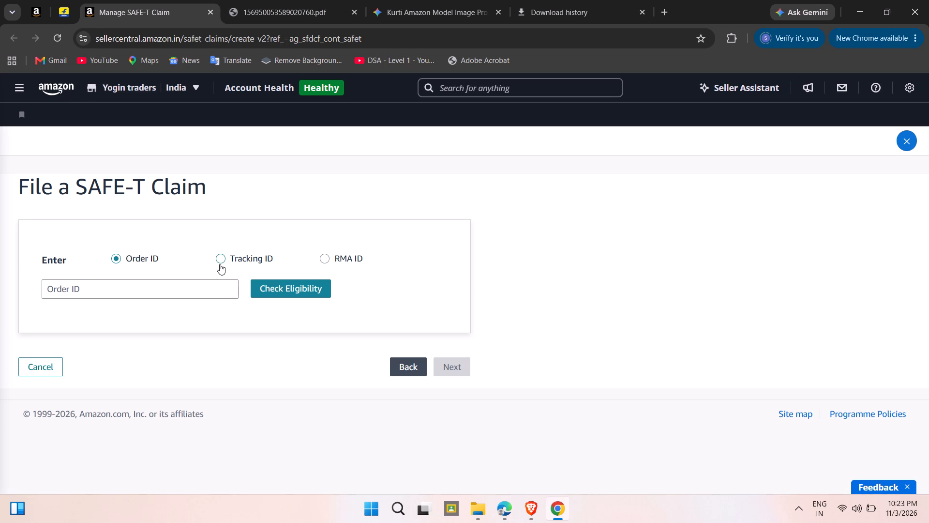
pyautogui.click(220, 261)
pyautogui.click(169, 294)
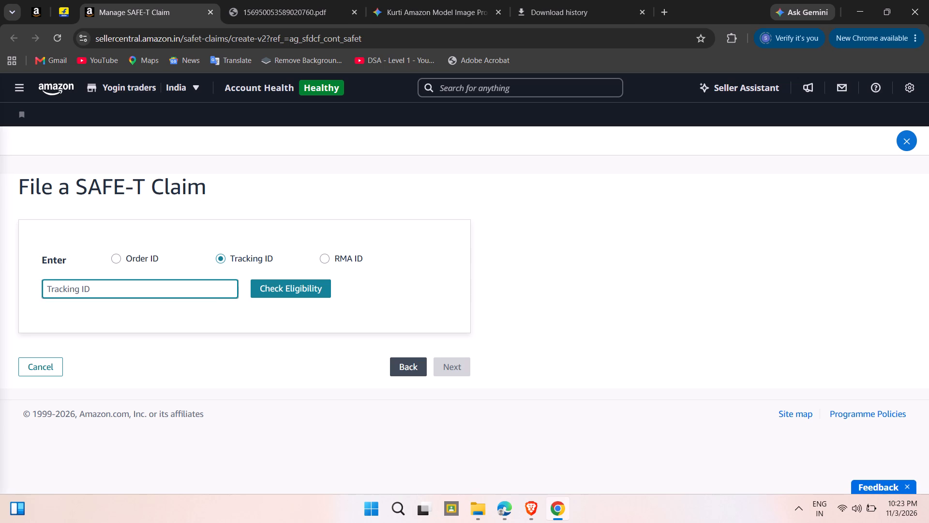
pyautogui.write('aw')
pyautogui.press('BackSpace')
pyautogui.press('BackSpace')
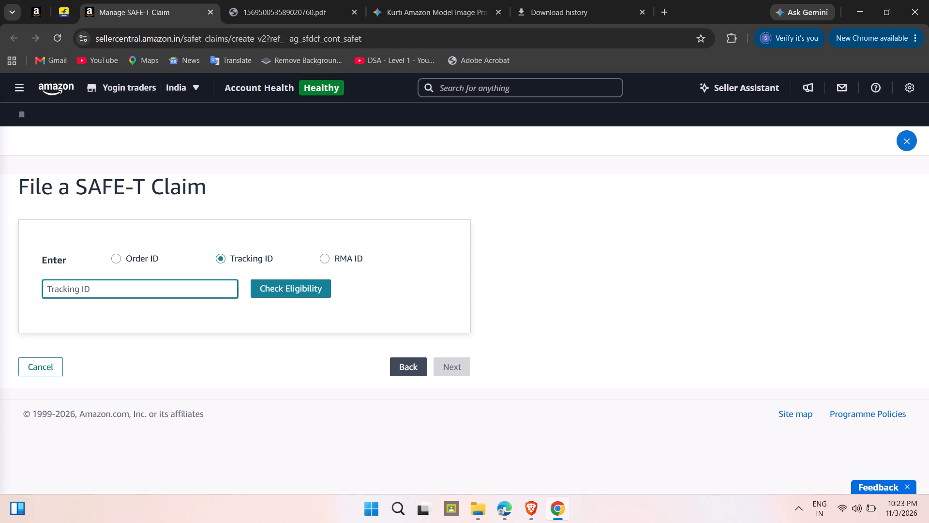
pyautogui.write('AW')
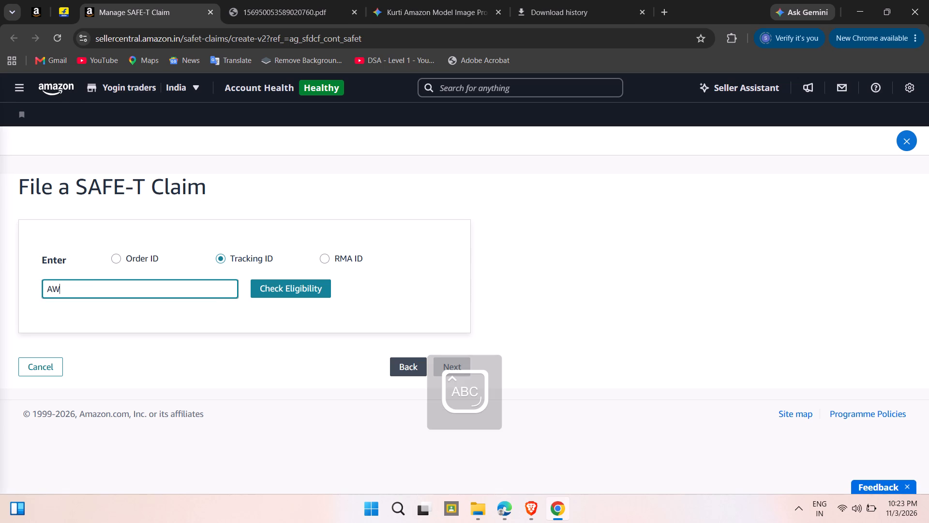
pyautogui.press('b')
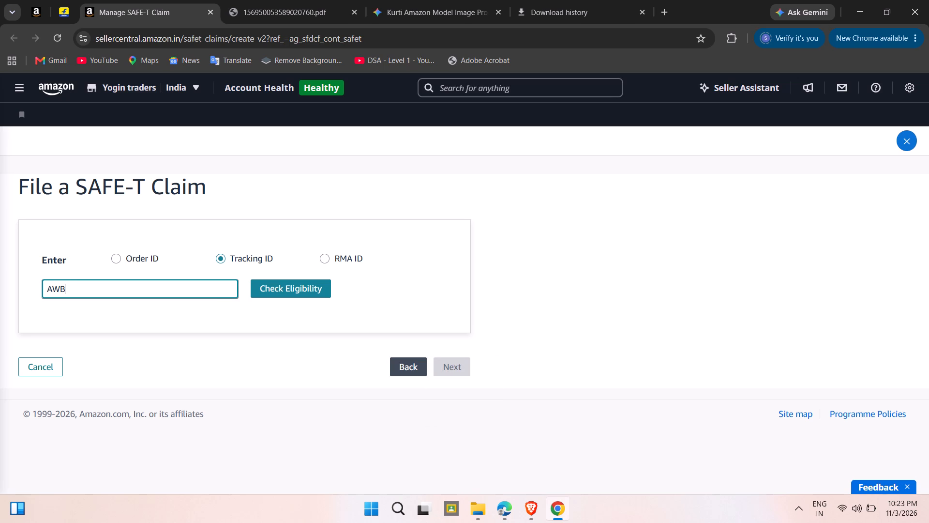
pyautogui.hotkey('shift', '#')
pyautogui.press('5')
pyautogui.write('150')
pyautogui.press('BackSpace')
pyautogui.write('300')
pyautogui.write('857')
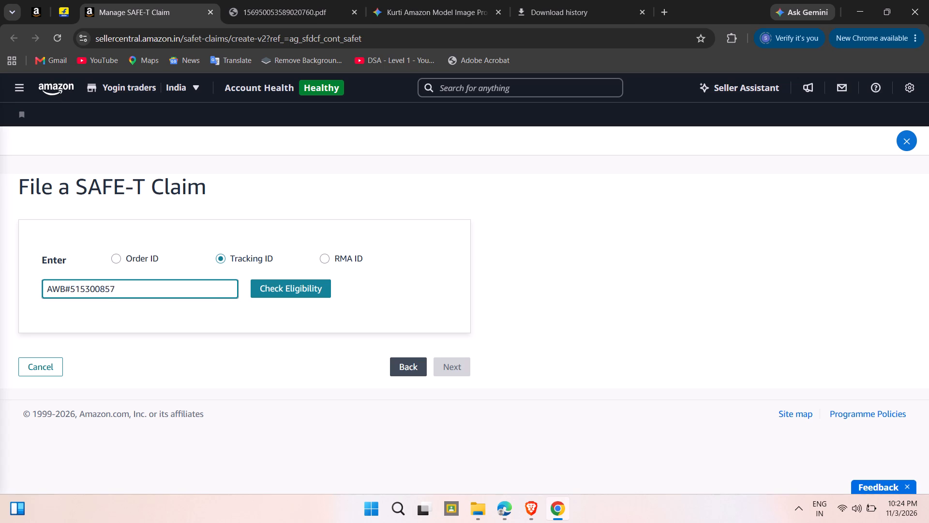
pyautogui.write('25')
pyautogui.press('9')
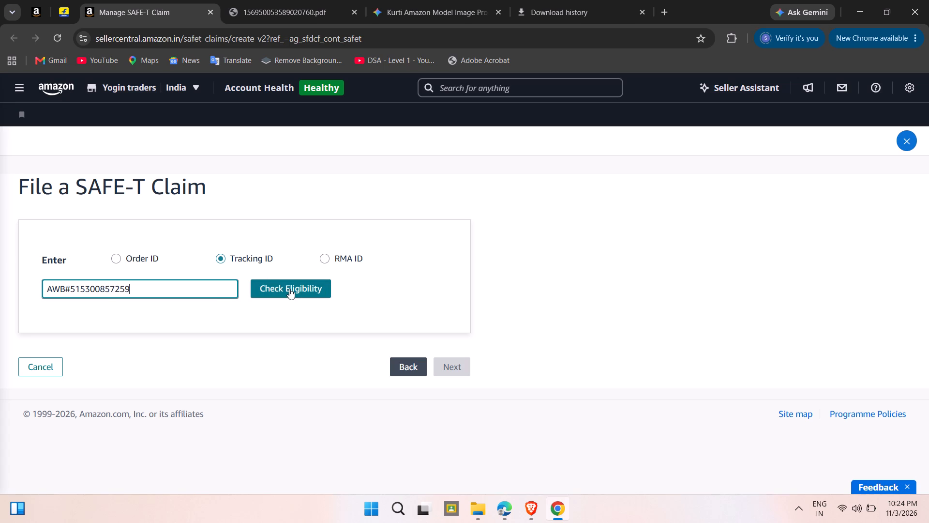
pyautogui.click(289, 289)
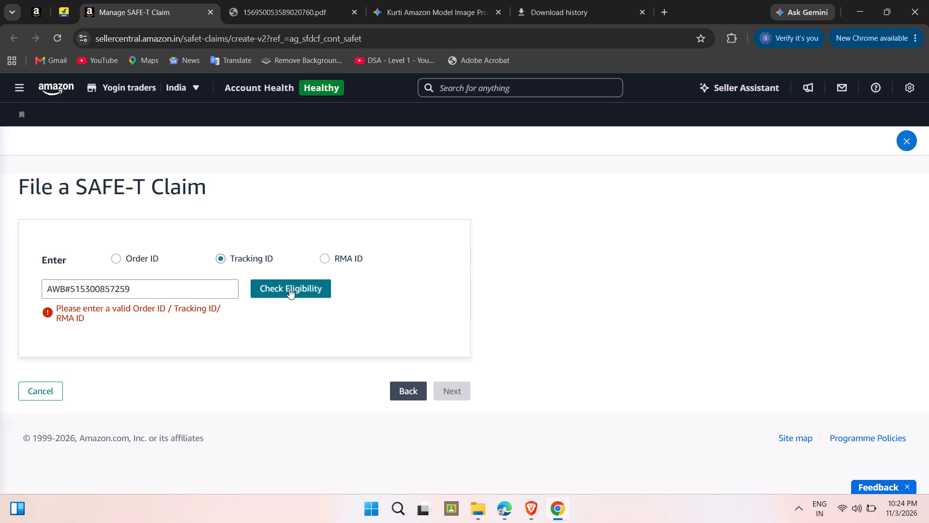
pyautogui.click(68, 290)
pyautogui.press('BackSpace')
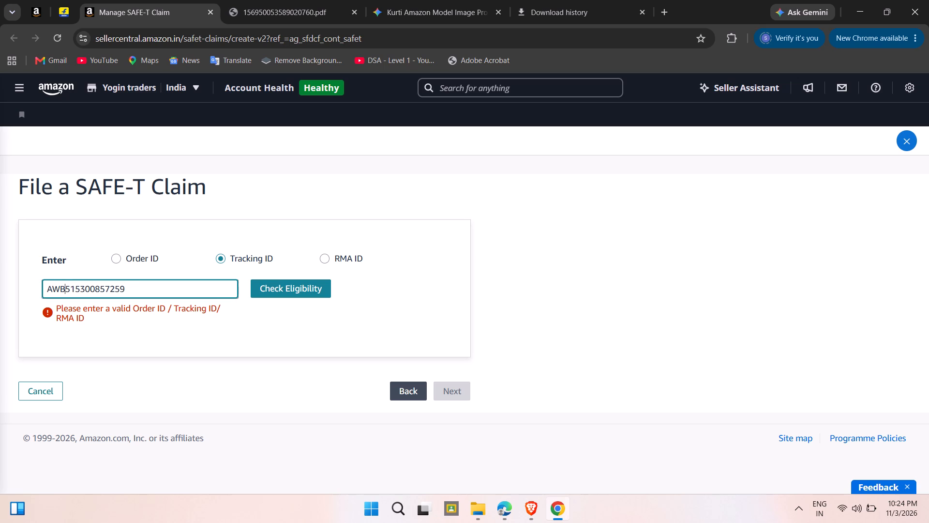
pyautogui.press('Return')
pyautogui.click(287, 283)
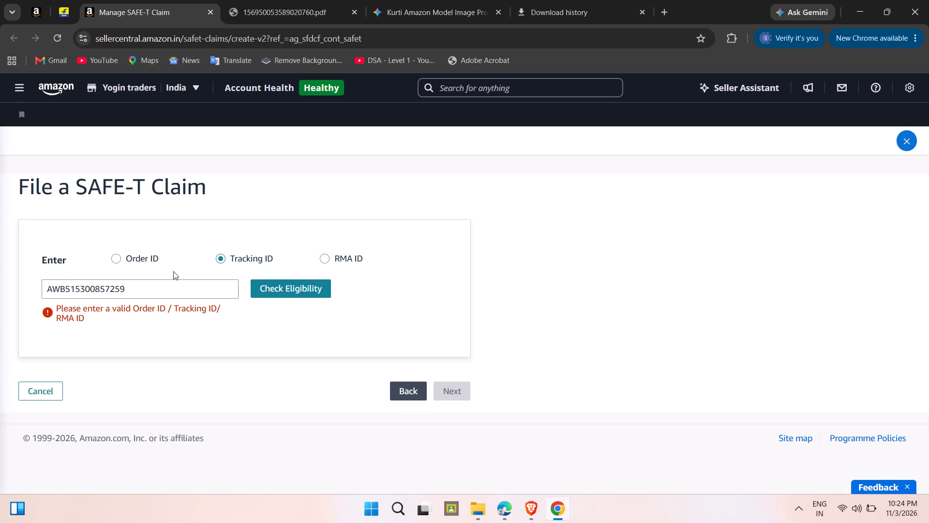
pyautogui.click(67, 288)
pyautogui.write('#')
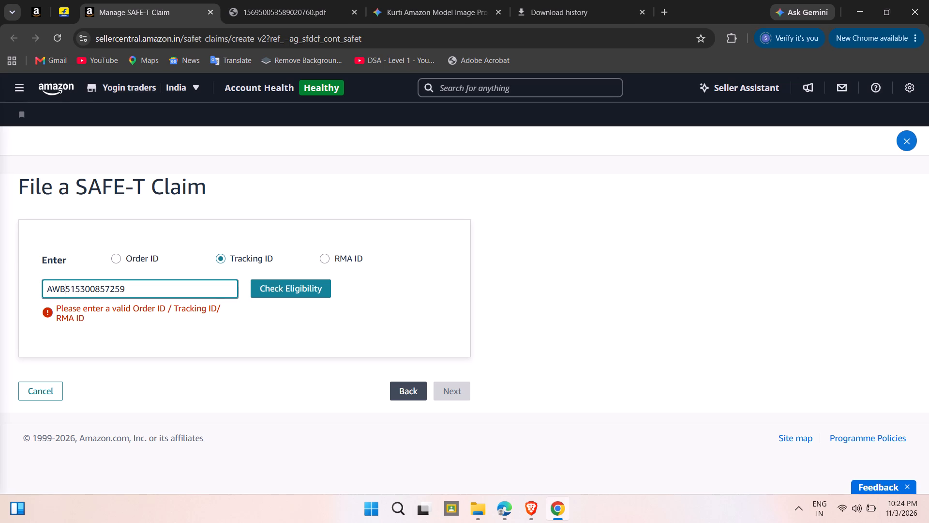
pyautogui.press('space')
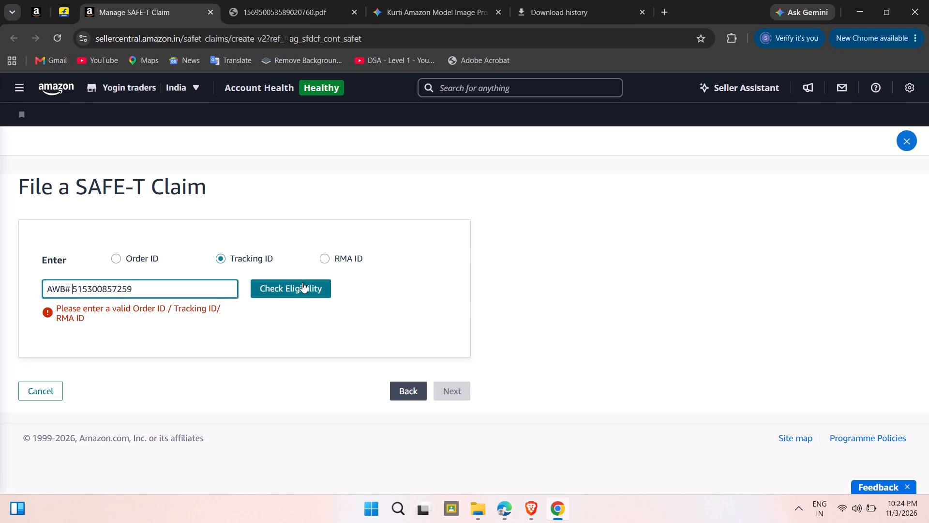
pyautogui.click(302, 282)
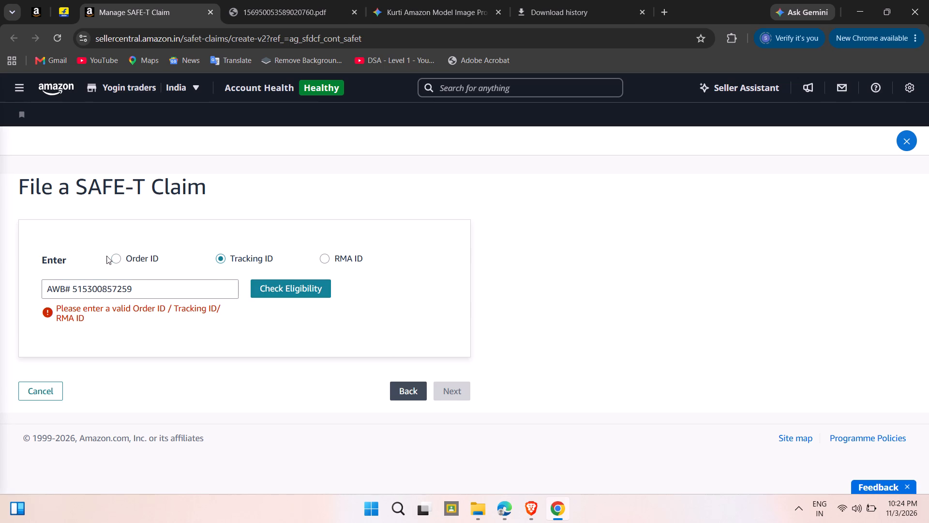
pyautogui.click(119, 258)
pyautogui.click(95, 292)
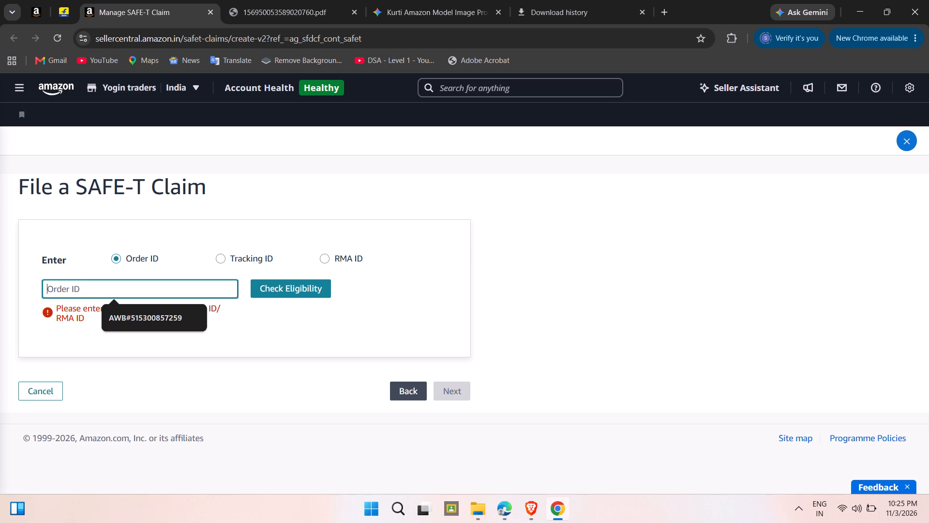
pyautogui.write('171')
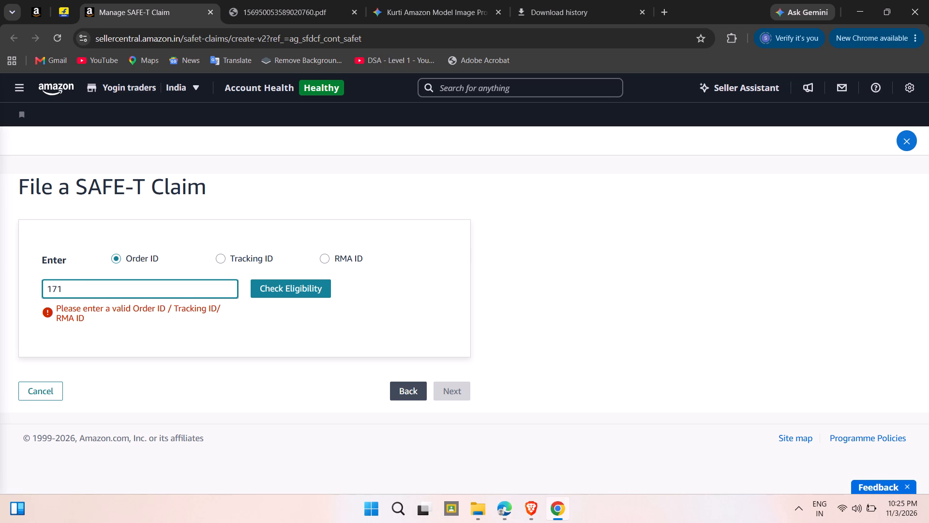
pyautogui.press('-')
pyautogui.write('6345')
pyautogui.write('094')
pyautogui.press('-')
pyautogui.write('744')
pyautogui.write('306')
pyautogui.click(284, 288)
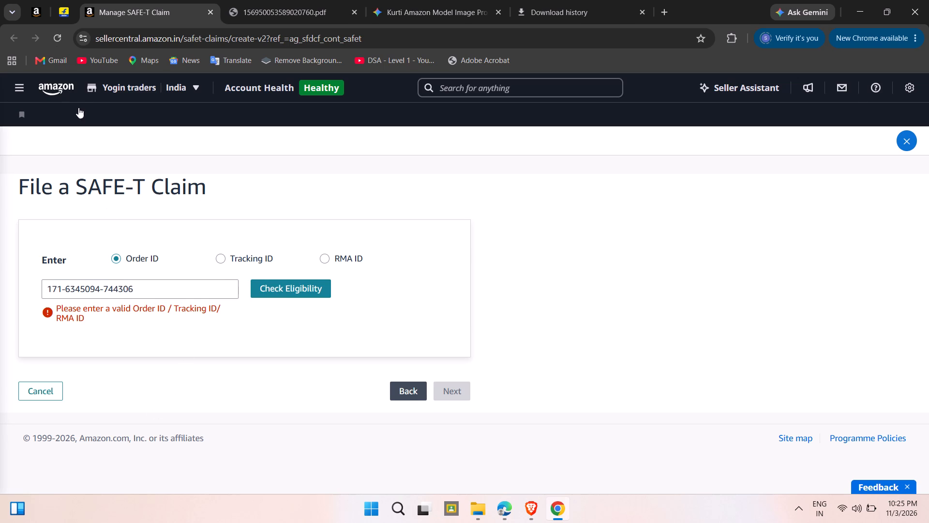
# Reload the SAFE-T claim form, choose Easy Ship/ Self Ship/ Seller Flex as the fulfillment channel and continue.
pyautogui.click(56, 33)
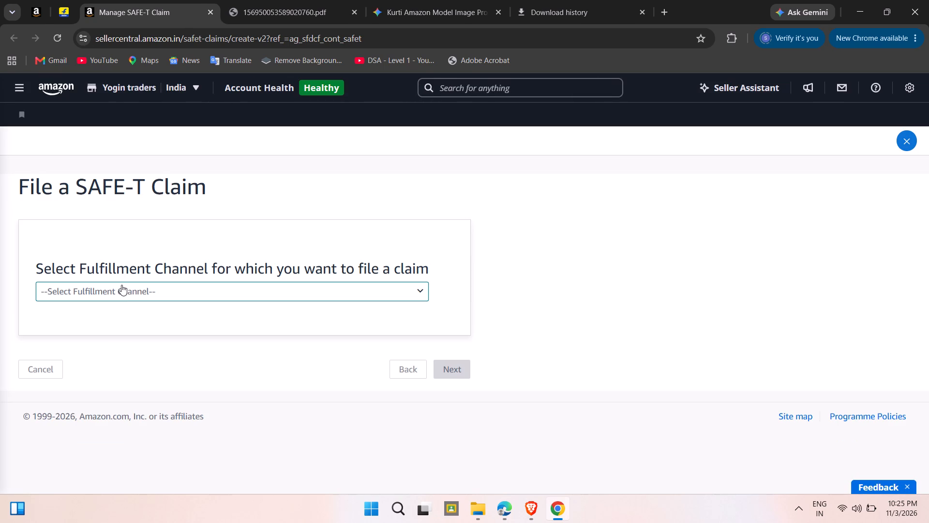
pyautogui.click(121, 285)
pyautogui.click(119, 307)
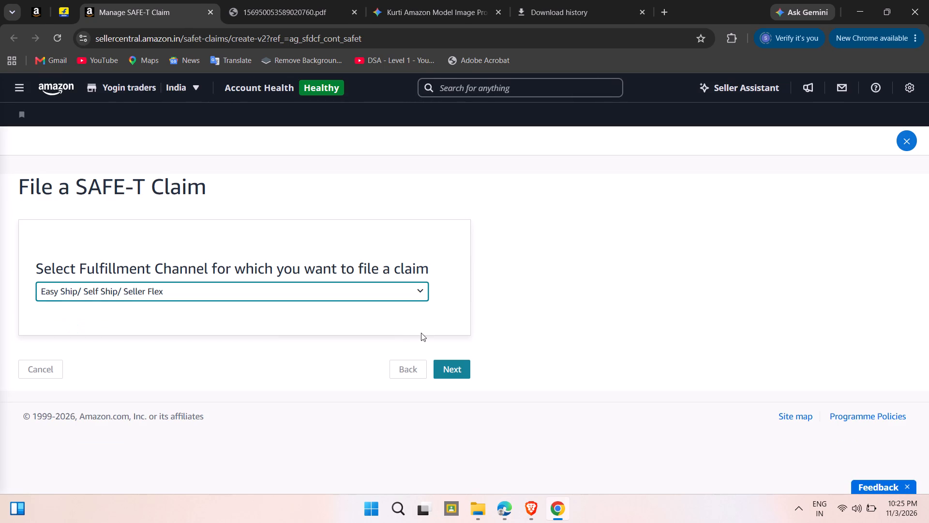
pyautogui.click(454, 369)
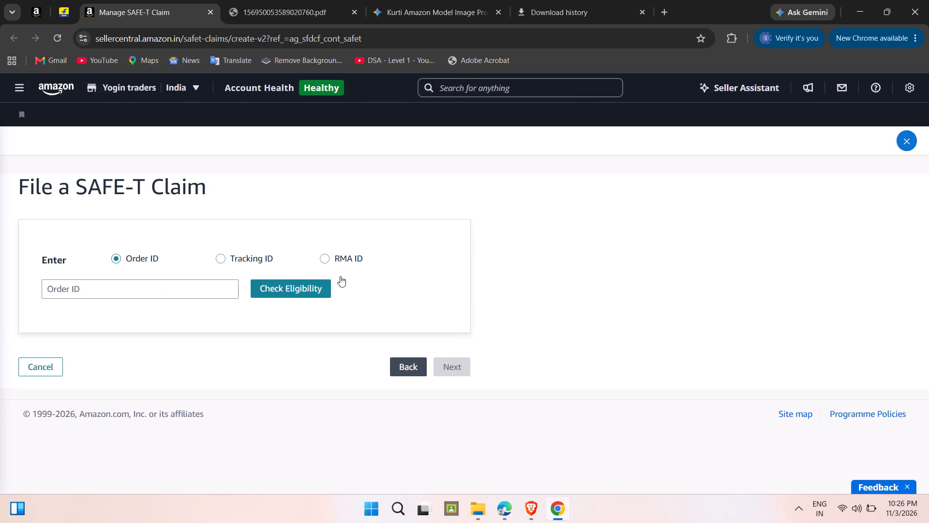
pyautogui.click(160, 286)
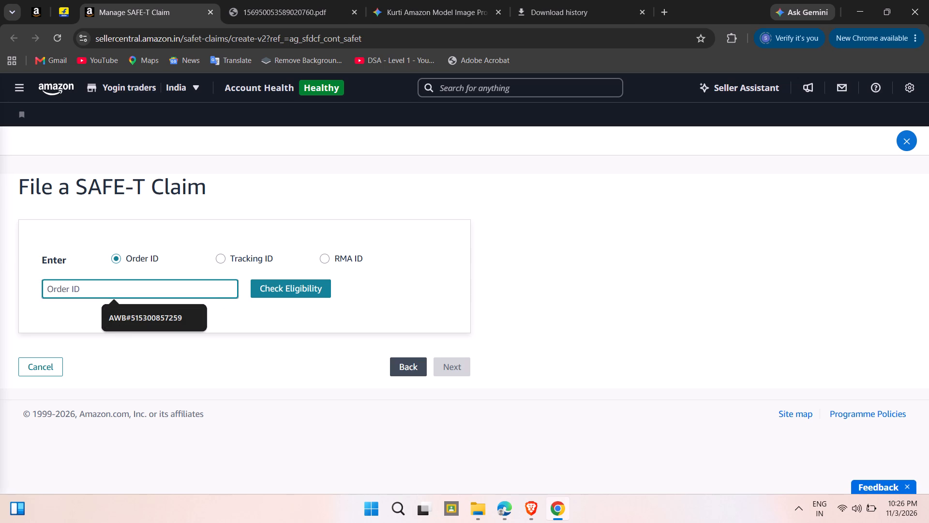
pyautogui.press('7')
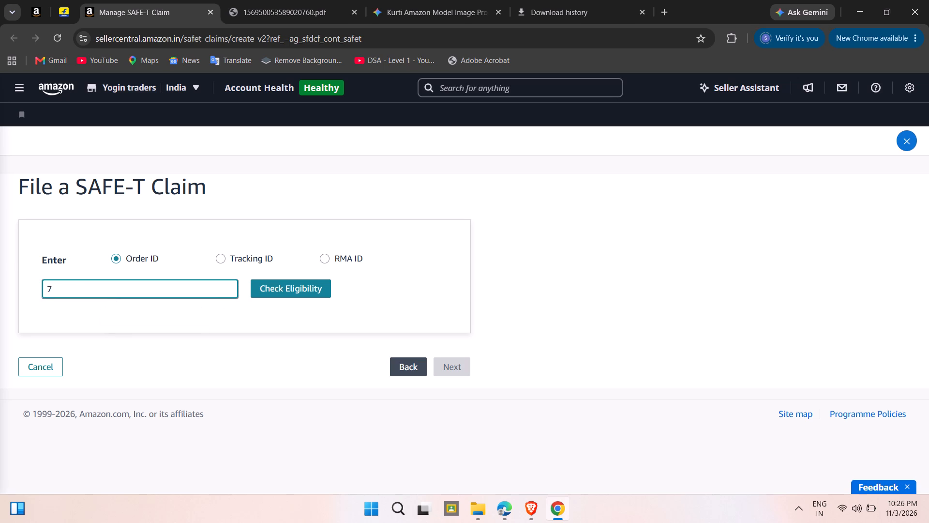
pyautogui.press('BackSpace')
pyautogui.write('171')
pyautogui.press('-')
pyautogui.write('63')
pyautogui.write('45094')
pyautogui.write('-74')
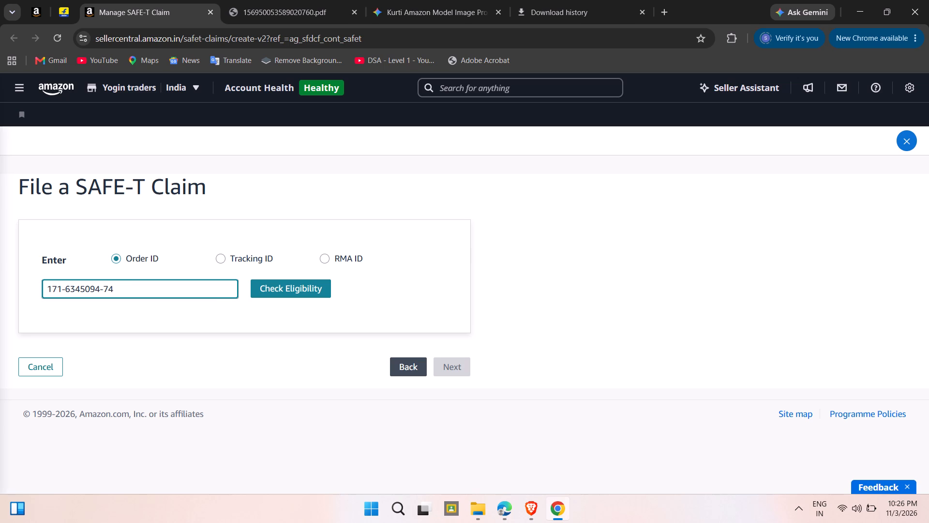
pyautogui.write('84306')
pyautogui.click(283, 286)
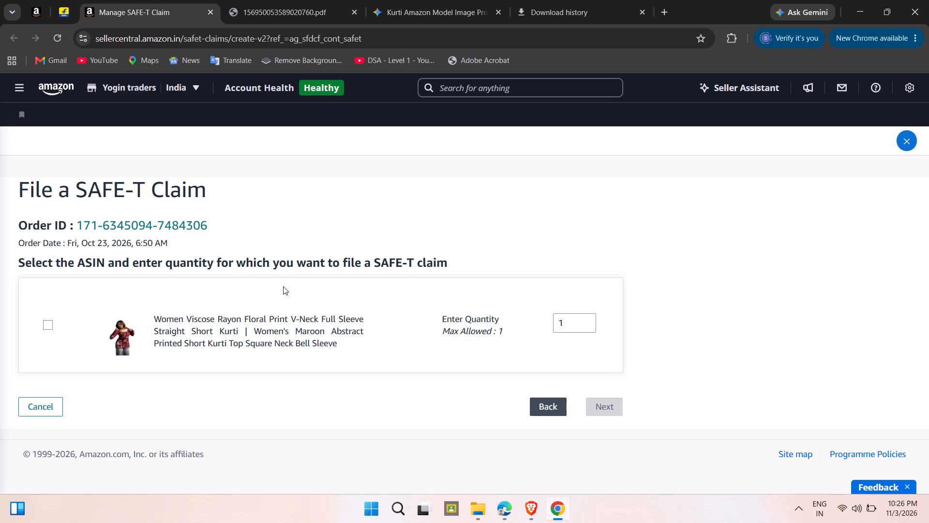
# Select the women's maroon printed short kurti as the item to claim for and continue.
pyautogui.click(47, 328)
pyautogui.click(608, 412)
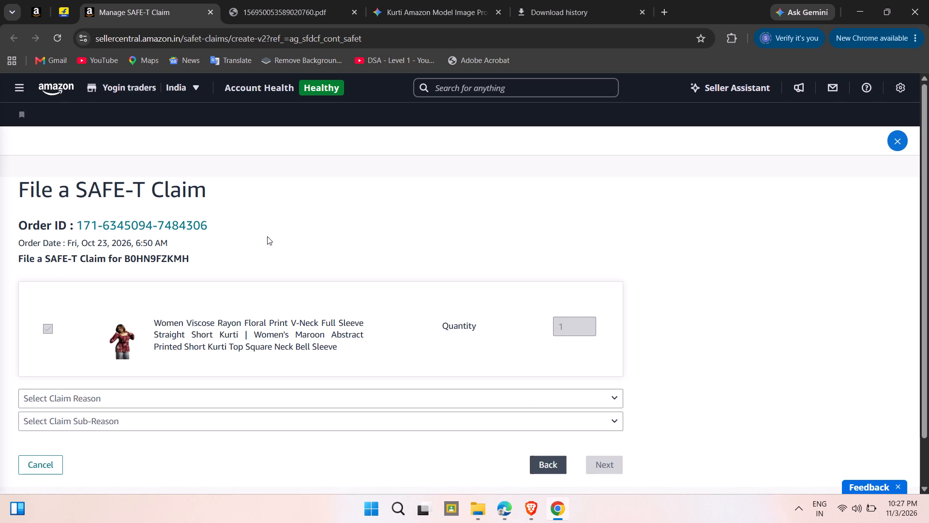
pyautogui.moveTo(224, 220); pyautogui.dragTo(74, 224)
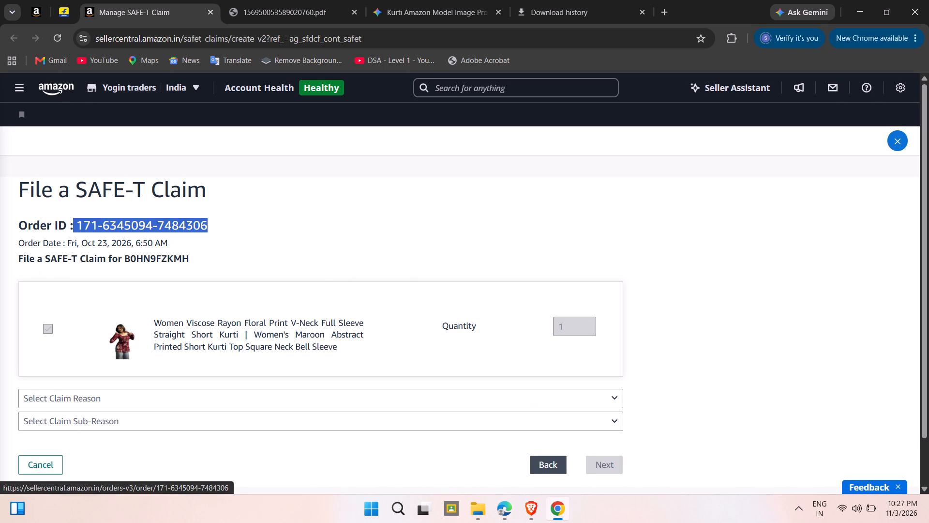
pyautogui.moveTo(74, 224); pyautogui.dragTo(74, 222)
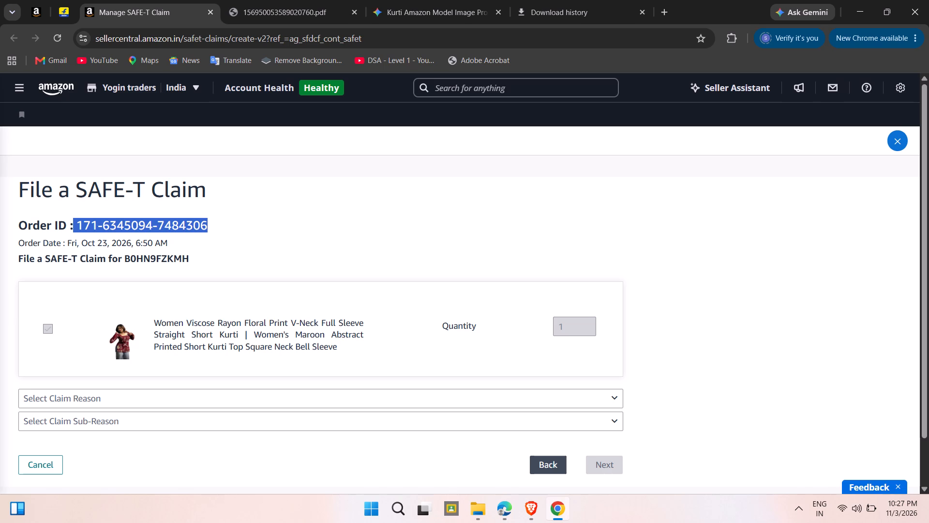
pyautogui.hotkey('ctrl', 'c')
pyautogui.click(566, 3)
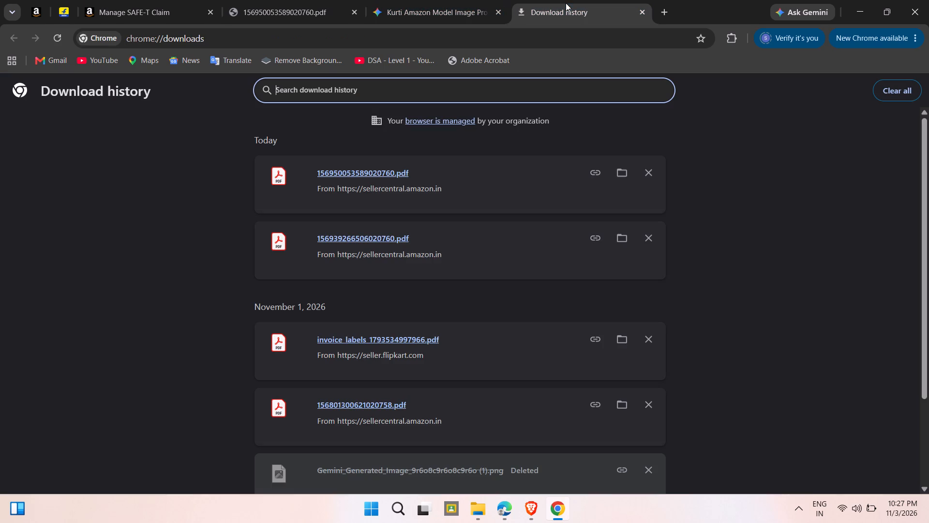
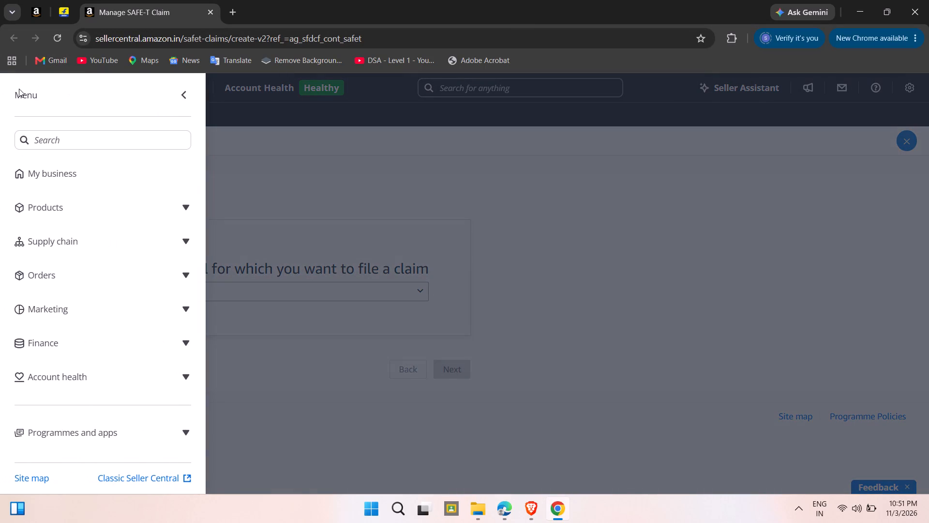
pyautogui.click(55, 278)
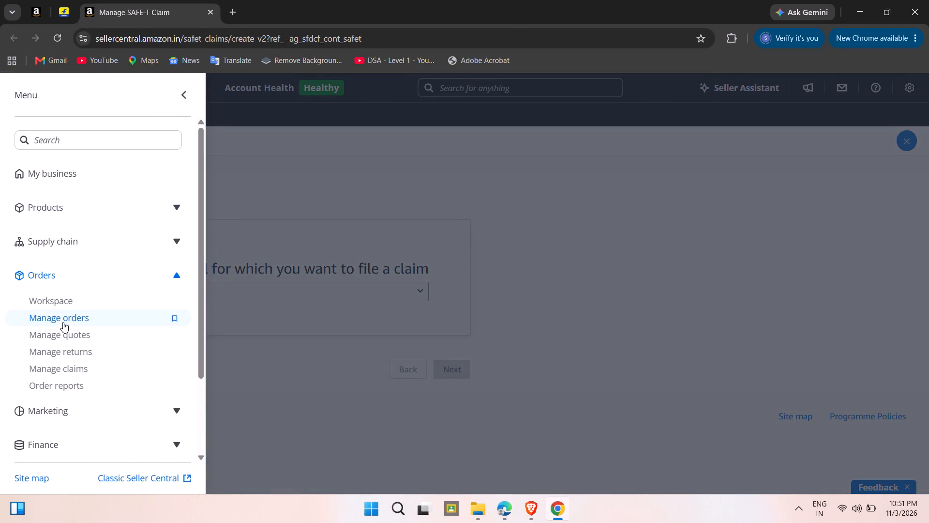
pyautogui.click(63, 322)
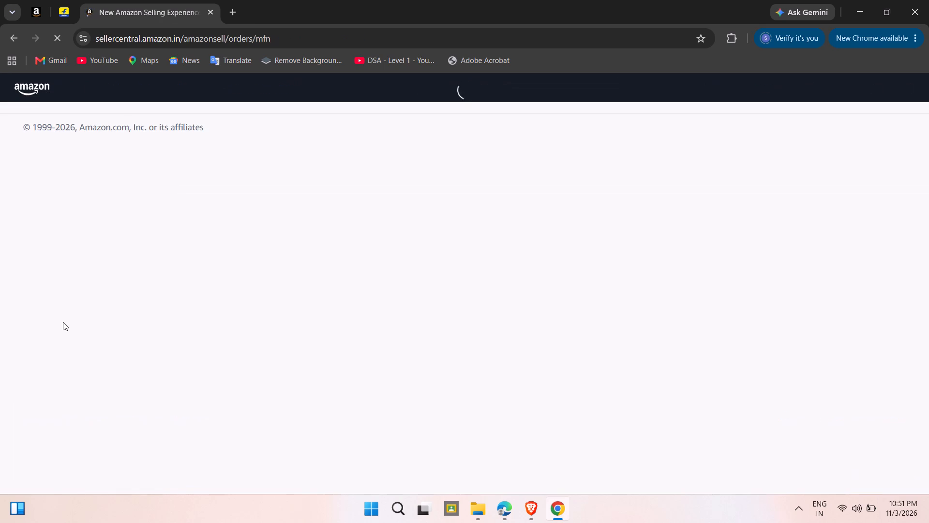
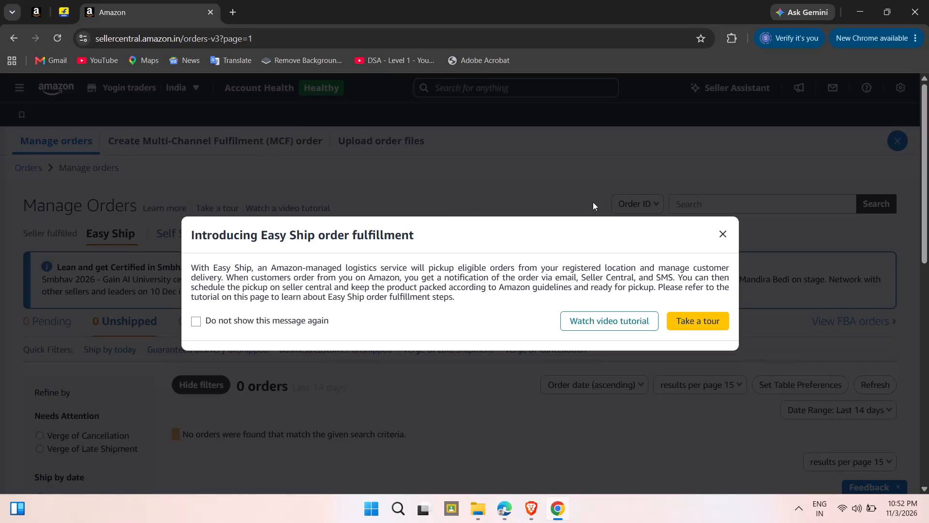
# Dismiss the Easy Ship order fulfilment introduction on the Manage Orders page.
pyautogui.click(723, 234)
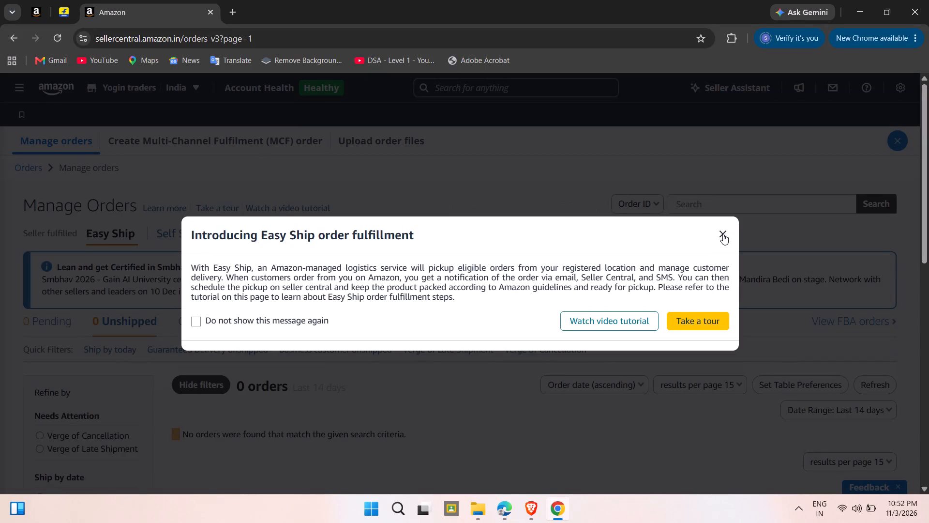
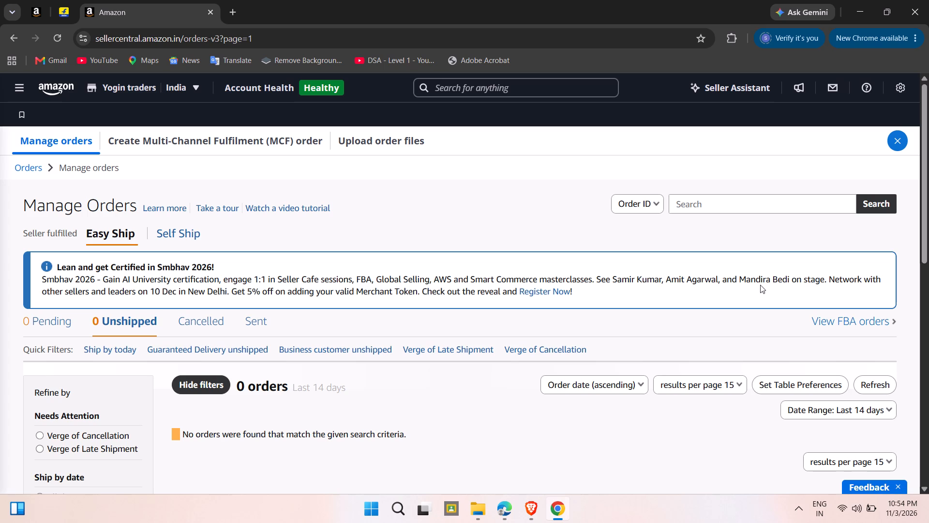
# Switch to the YouTube tab in Brave and stop the playing song by returning to the home page and closing its mini player.
pyautogui.click(526, 512)
pyautogui.click(431, 0)
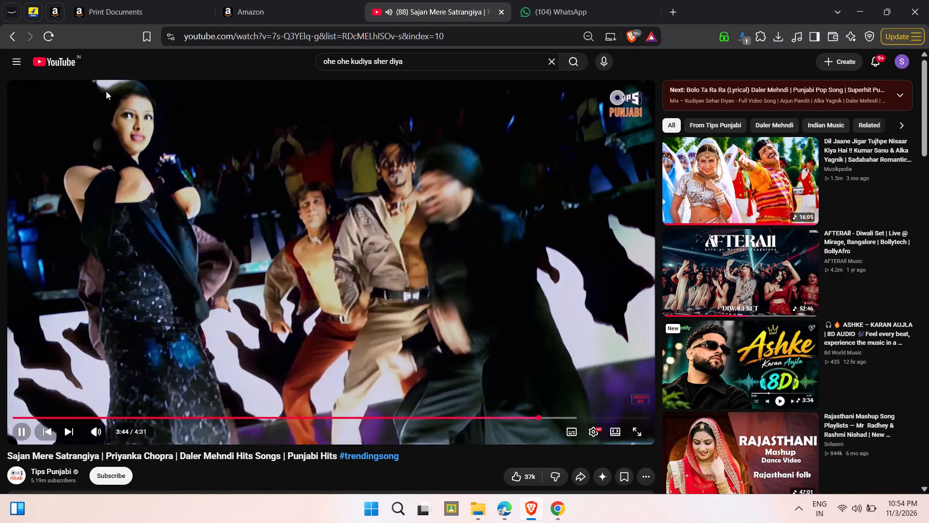
pyautogui.click(48, 62)
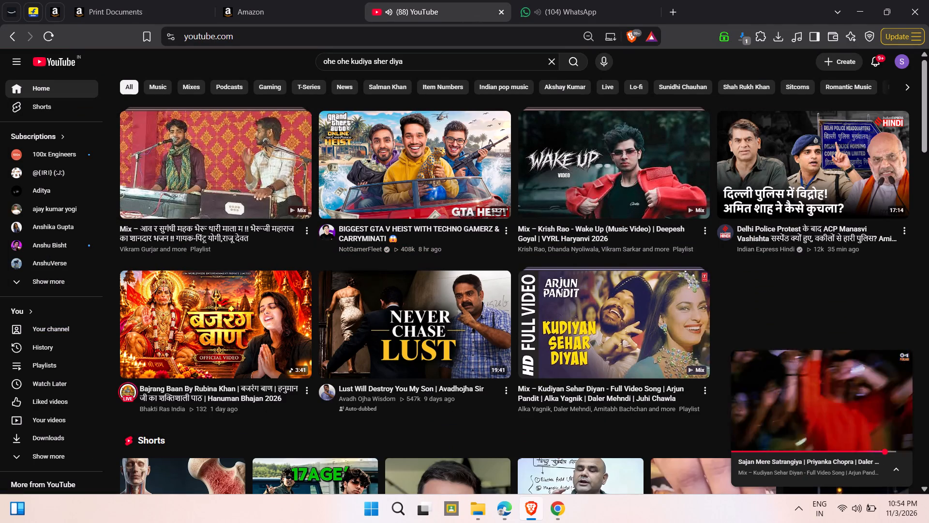
pyautogui.click(900, 357)
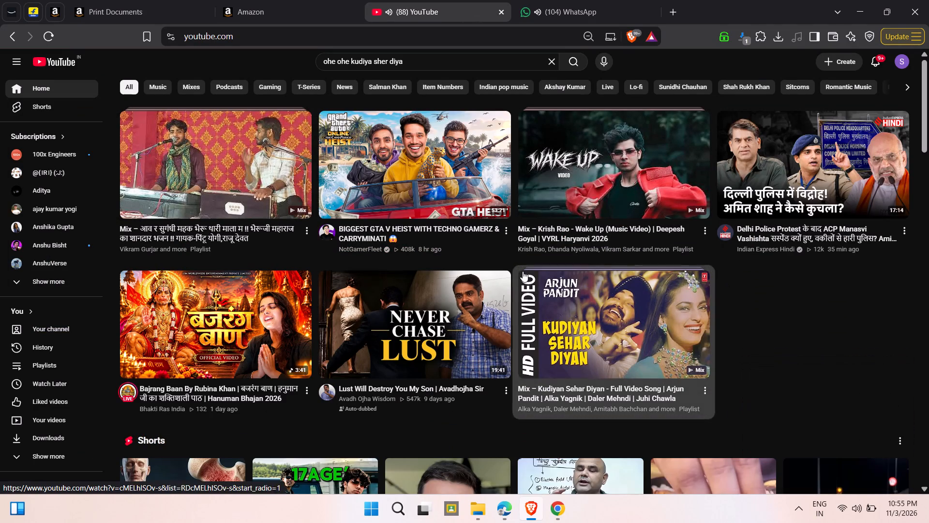
# Unmute the preview of the video "Lust Will Destroy You My Son" in the YouTube home feed.
pyautogui.scroll(-3, 372, 313)
pyautogui.scroll(1, 372, 313)
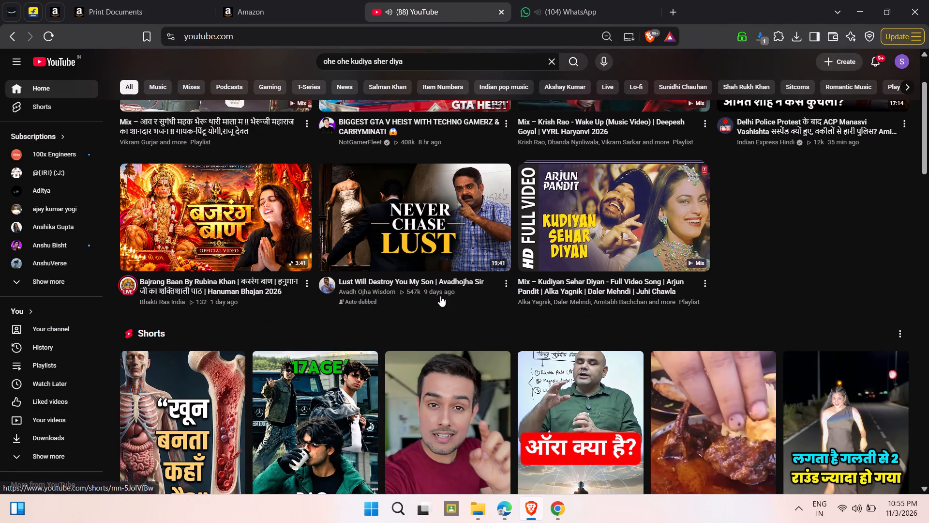
pyautogui.click(494, 181)
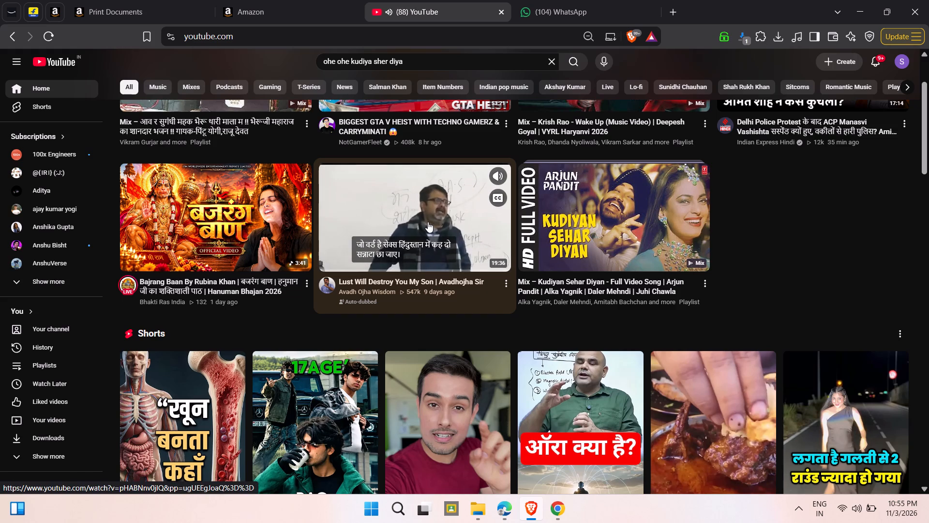
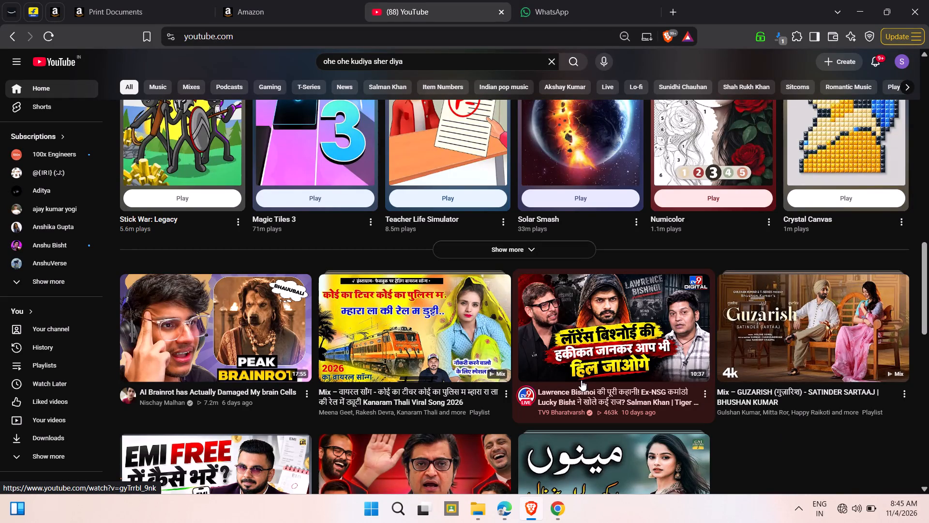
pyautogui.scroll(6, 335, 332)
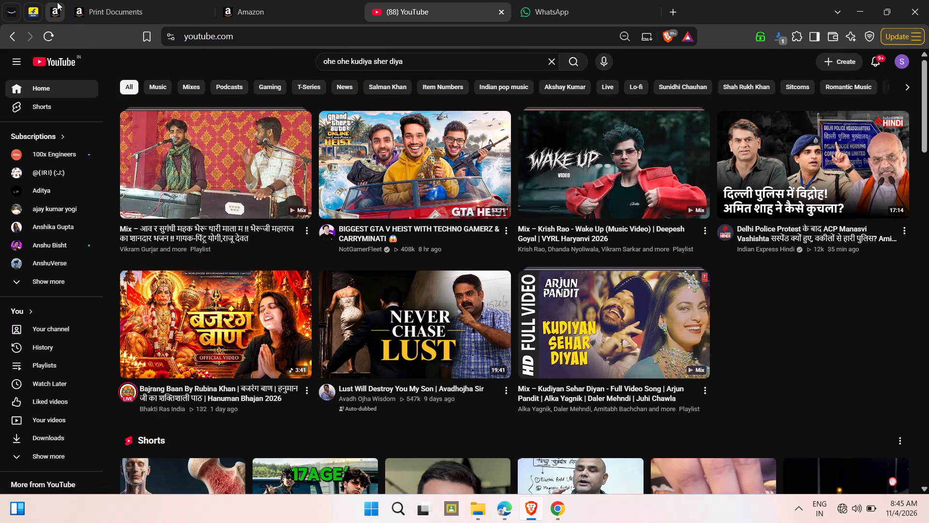
# Switch to the Print Documents page in Seller Central and open Manage orders from the Orders section.
pyautogui.click(57, 4)
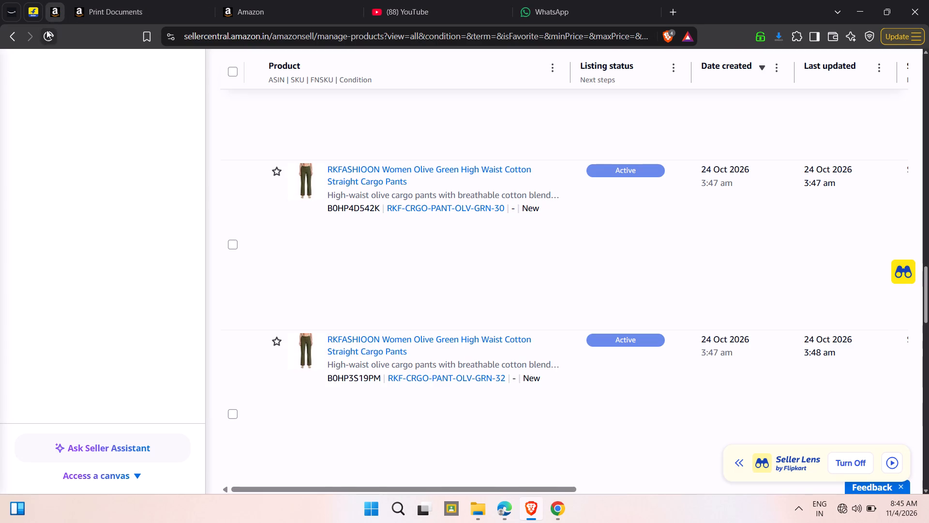
pyautogui.click(116, 0)
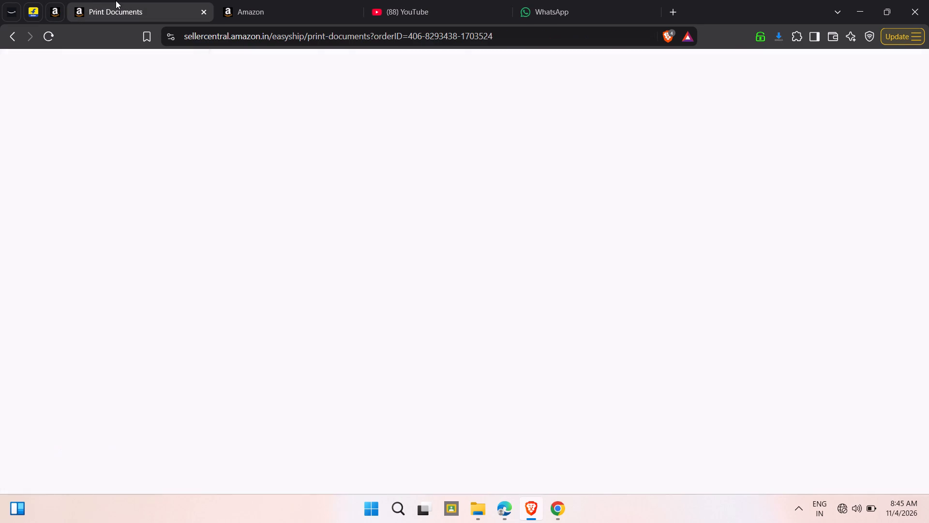
pyautogui.click(14, 64)
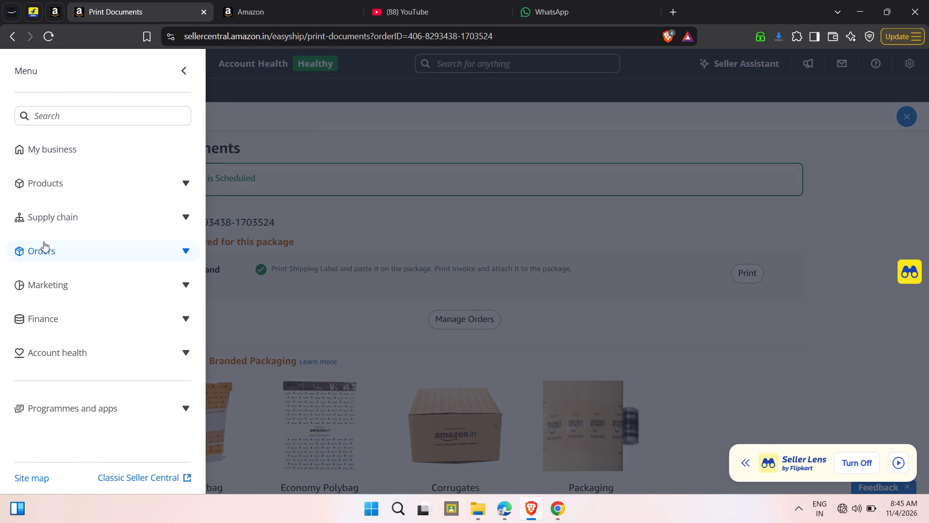
pyautogui.click(44, 242)
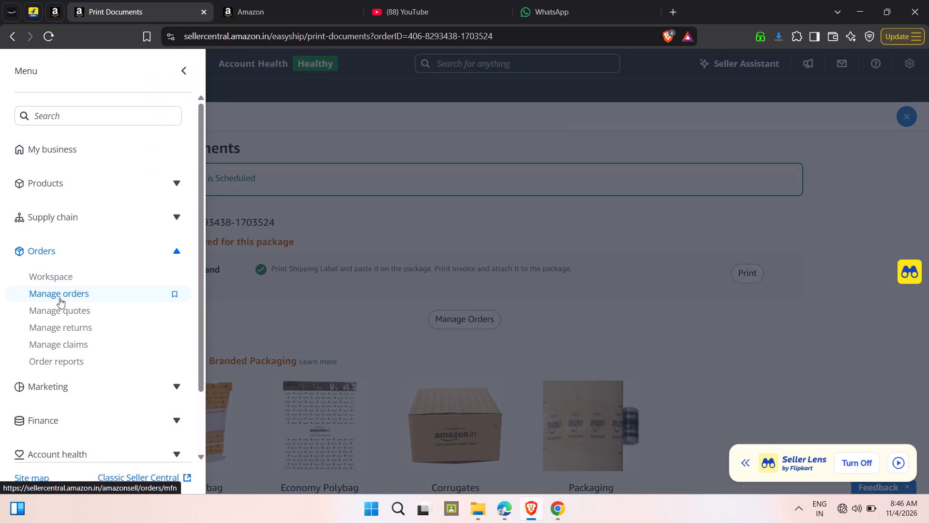
pyautogui.click(60, 298)
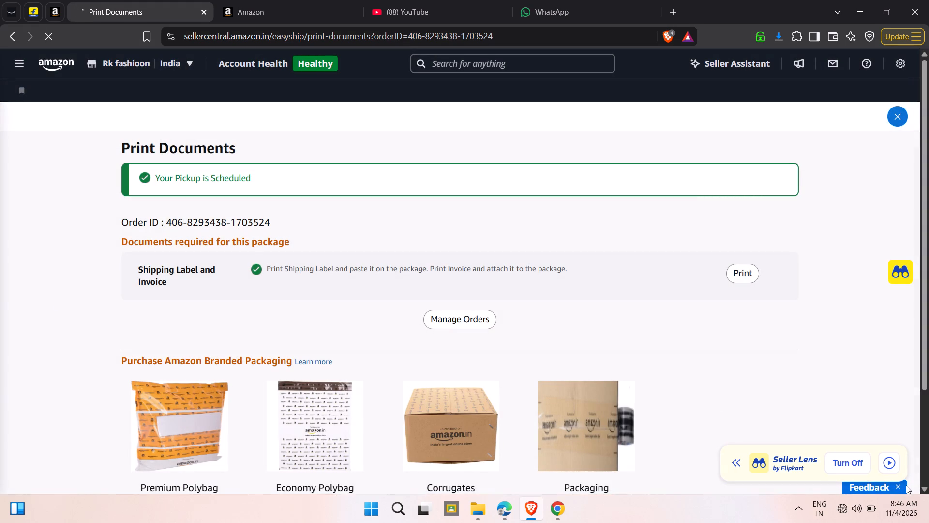
pyautogui.click(861, 522)
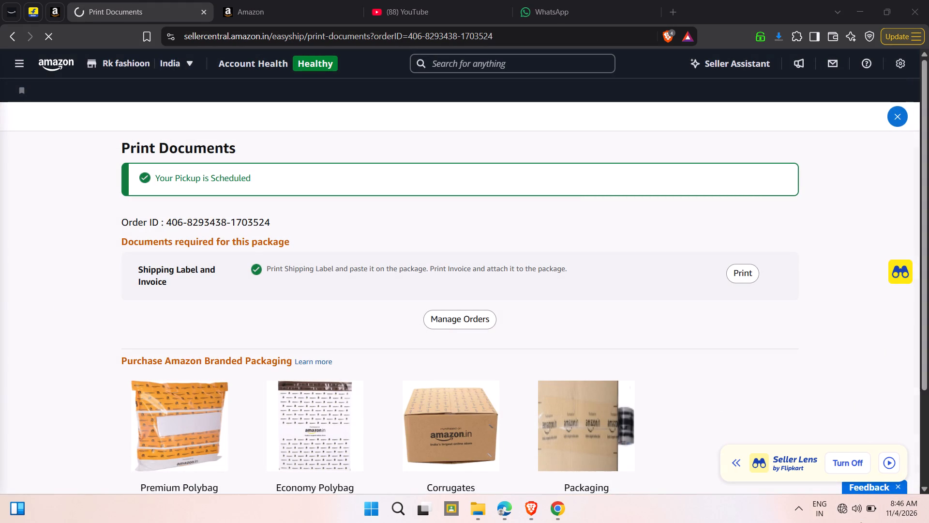
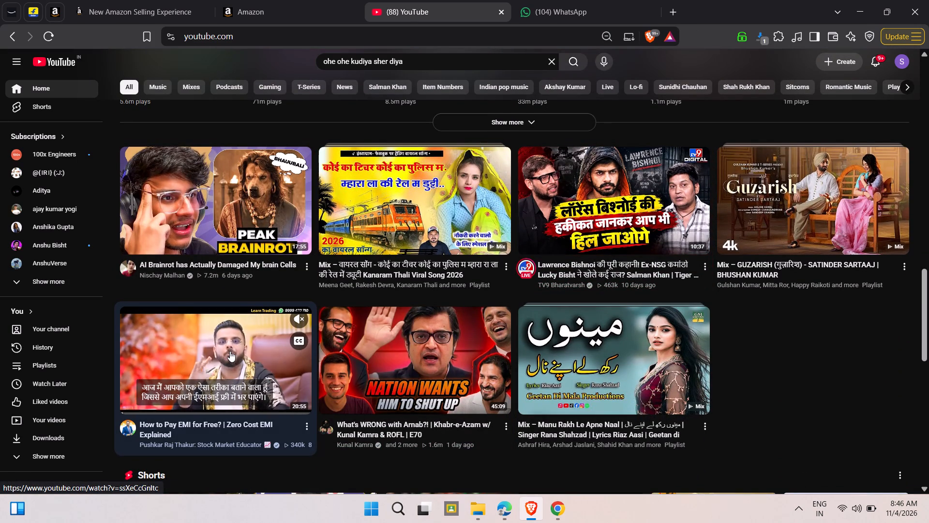
# Unmute the preview of the "How to Pay EMI for Free?" video.
pyautogui.click(301, 319)
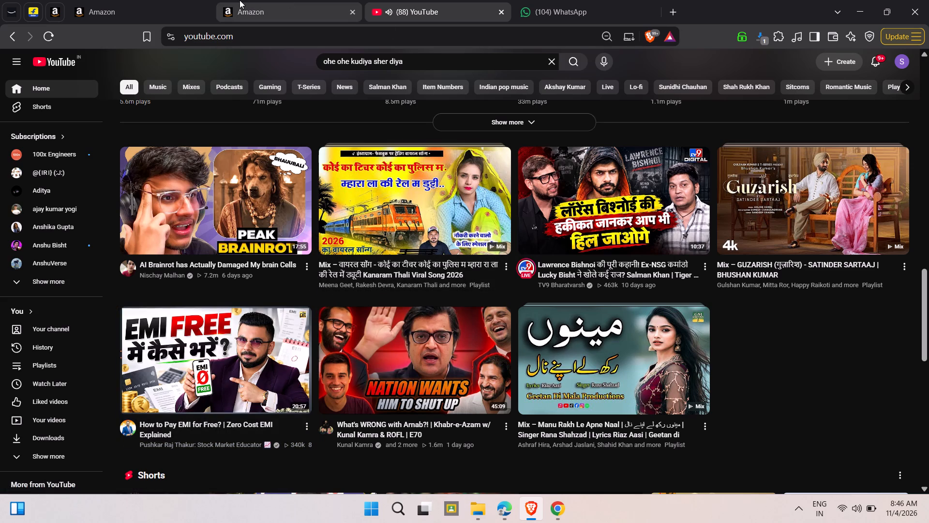
# Switch to Amazon Manage Orders, dismiss the introductory messages, and open bulk pickup scheduling for both unshipped orders.
pyautogui.click(136, 1)
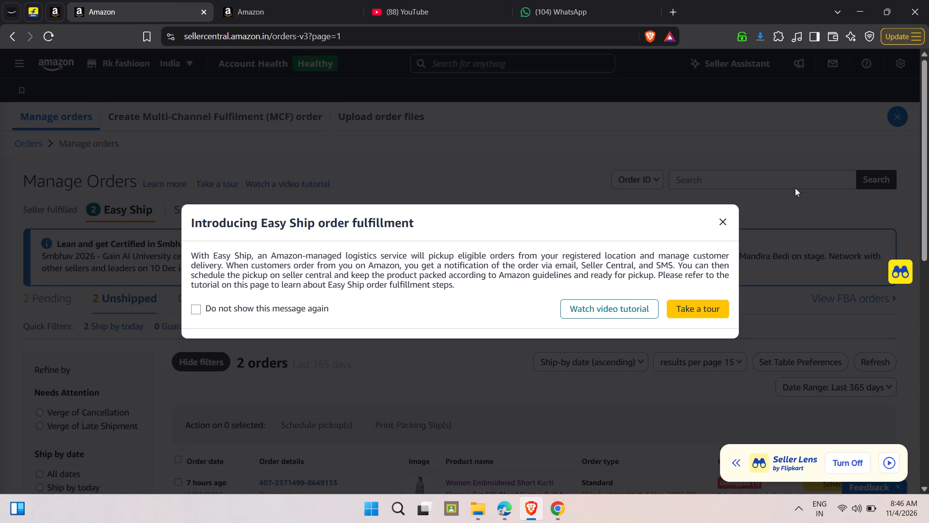
pyautogui.click(729, 220)
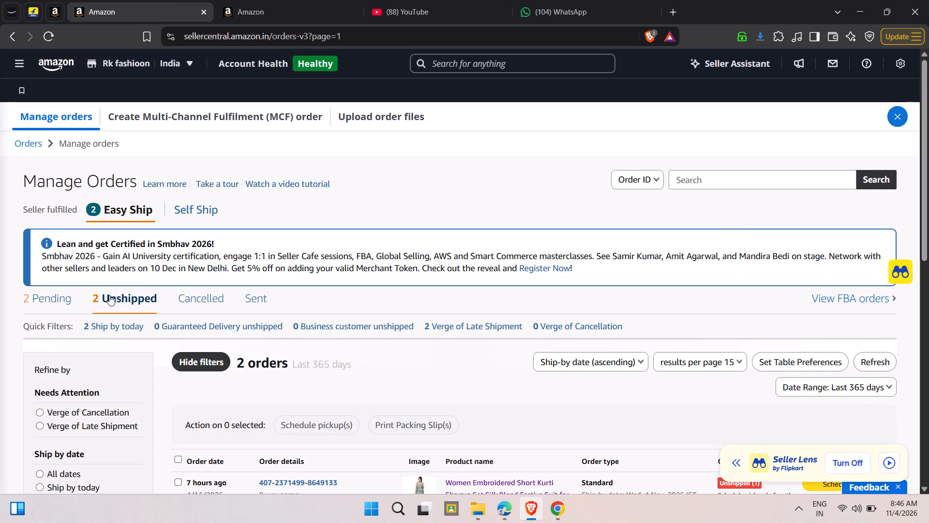
pyautogui.scroll(-4, 110, 302)
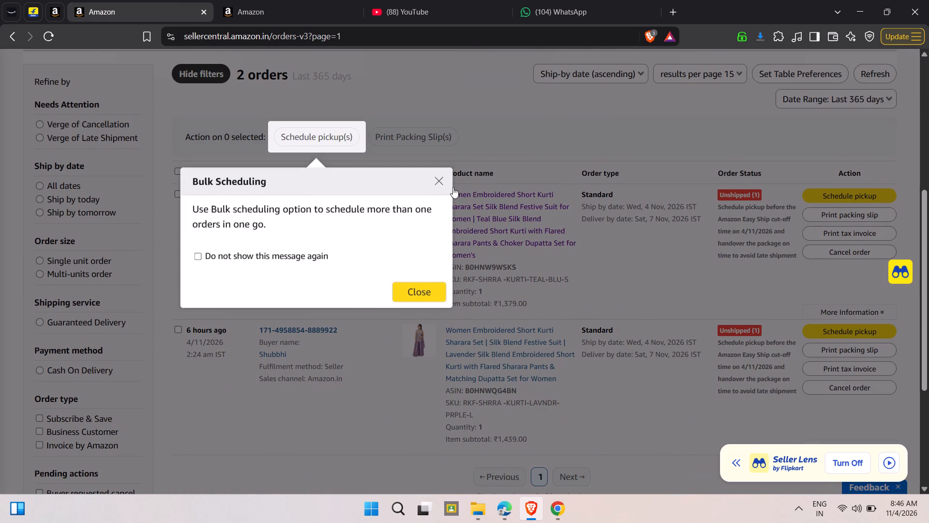
pyautogui.click(444, 178)
pyautogui.scroll(1, 223, 266)
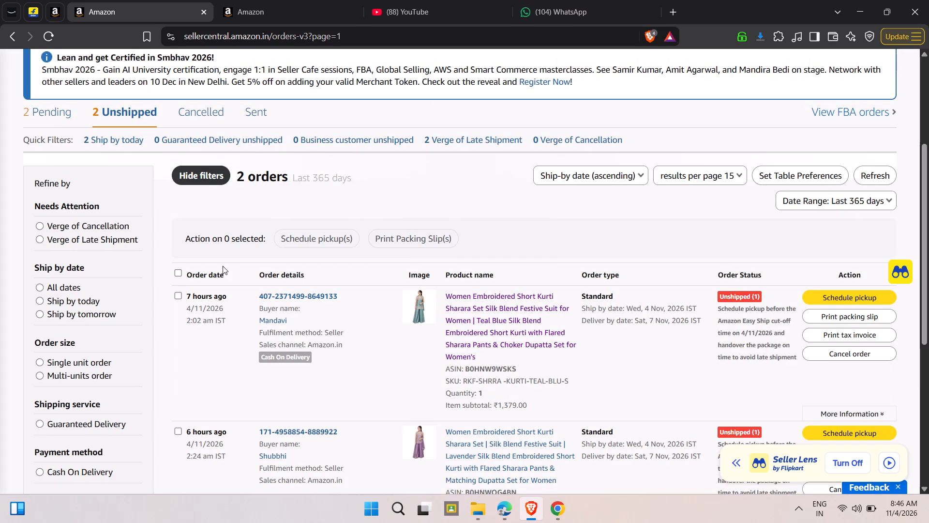
pyautogui.click(177, 271)
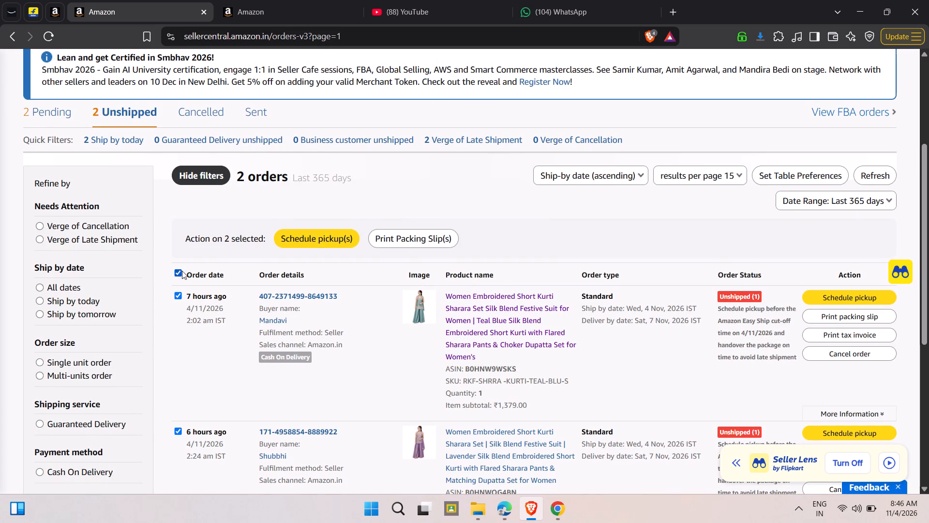
pyautogui.scroll(-3, 273, 311)
pyautogui.scroll(4, 273, 311)
pyautogui.click(293, 211)
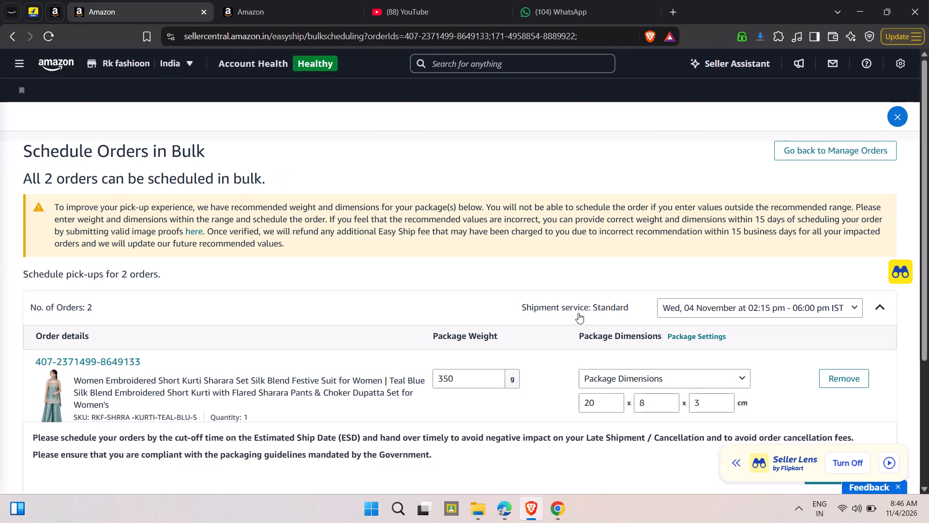
# Set the package weight to 300 g for both the teal blue and the lavender Sharara set orders.
pyautogui.scroll(-2, 578, 313)
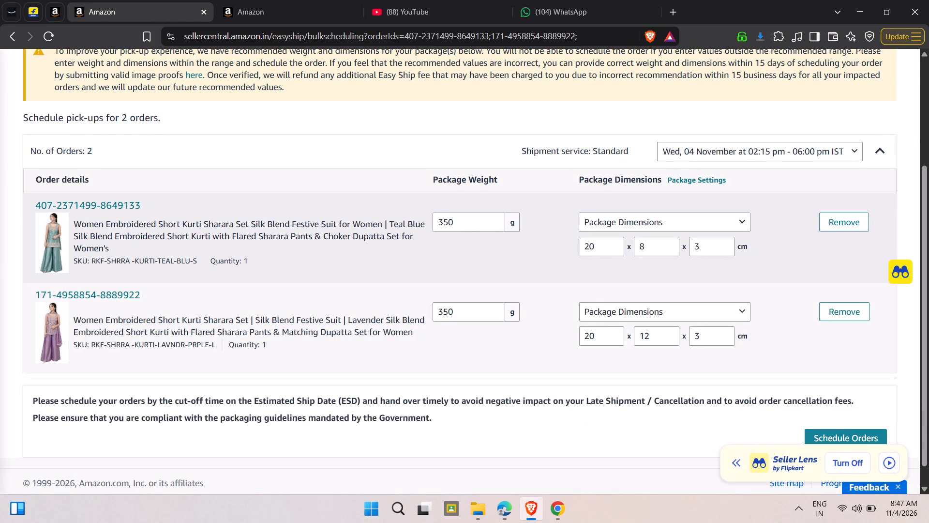
pyautogui.click(448, 216)
pyautogui.press('BackSpace')
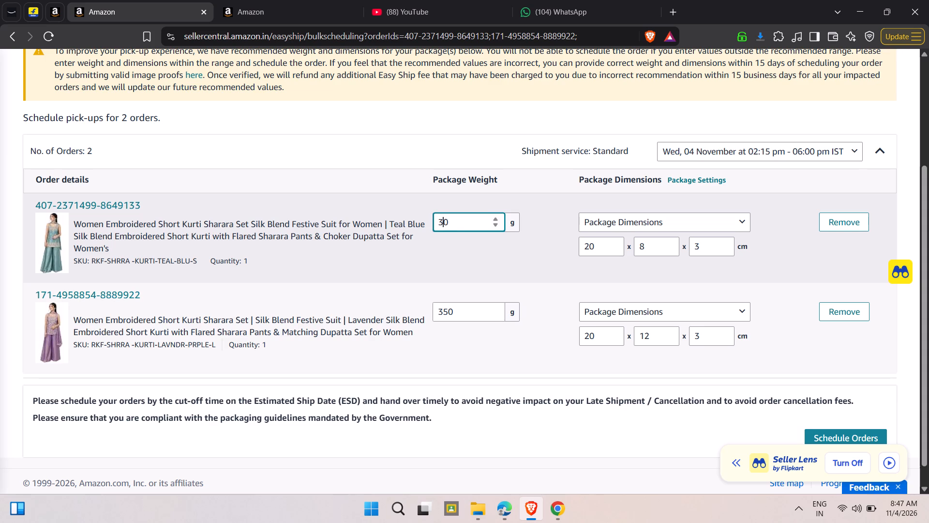
pyautogui.write('20')
pyautogui.press('BackSpace')
pyautogui.press('BackSpace')
pyautogui.press('0')
pyautogui.click(449, 315)
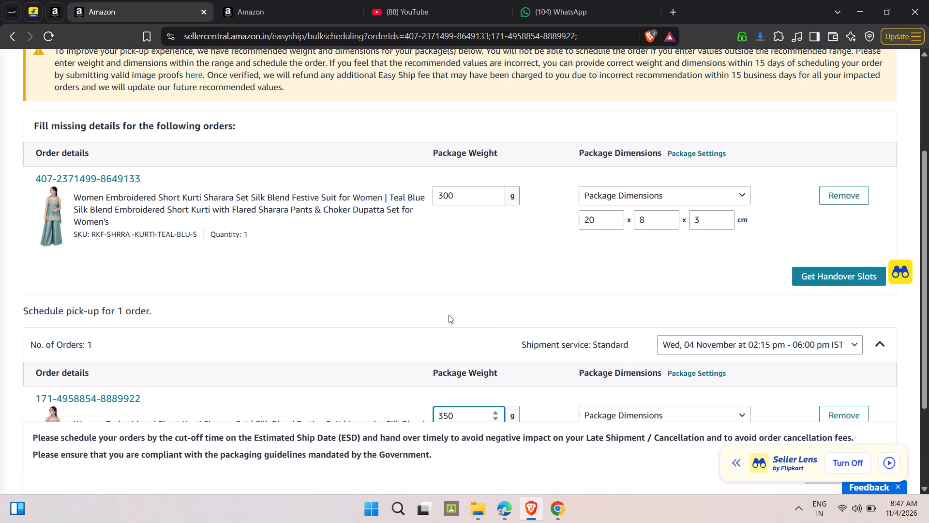
pyautogui.press('BackSpace')
pyautogui.press('0')
# Get the handover slots for the two orders and schedule their pickups in bulk.
pyautogui.scroll(-1, 514, 315)
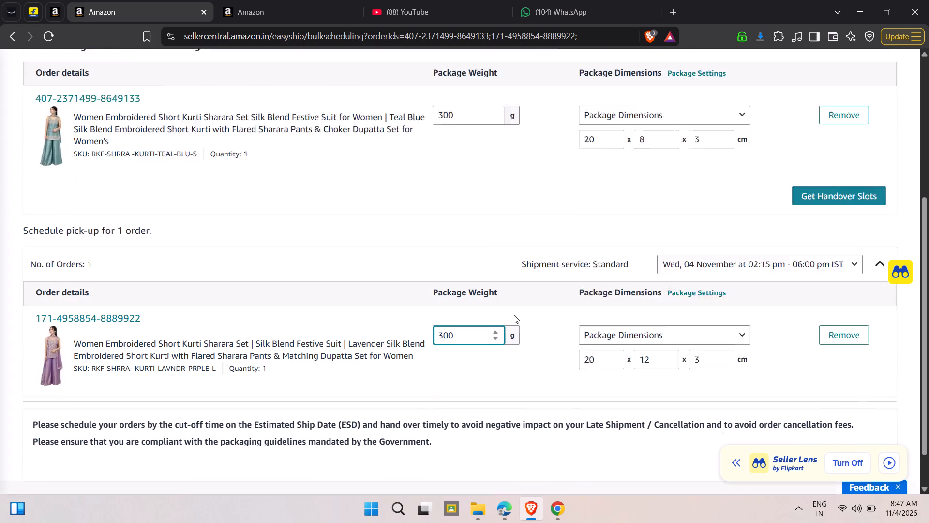
pyautogui.scroll(-2, 514, 315)
pyautogui.click(838, 340)
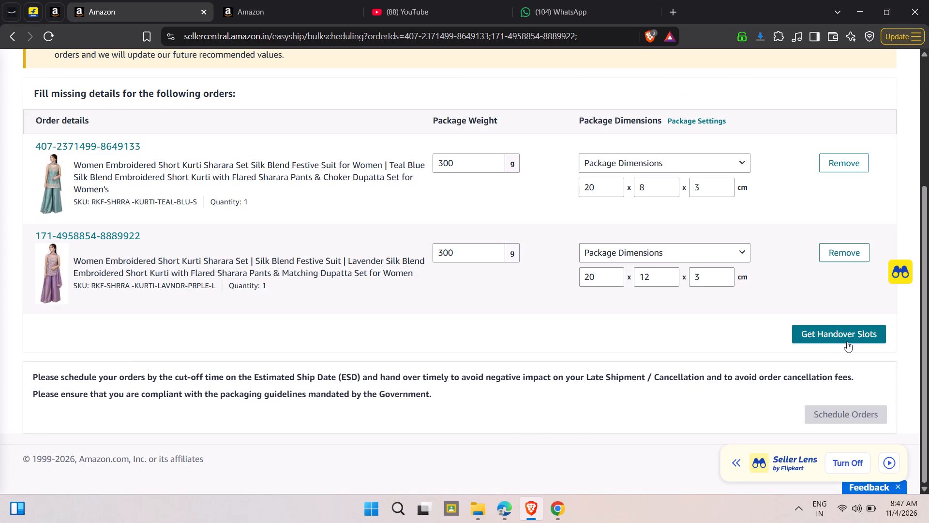
pyautogui.click(847, 341)
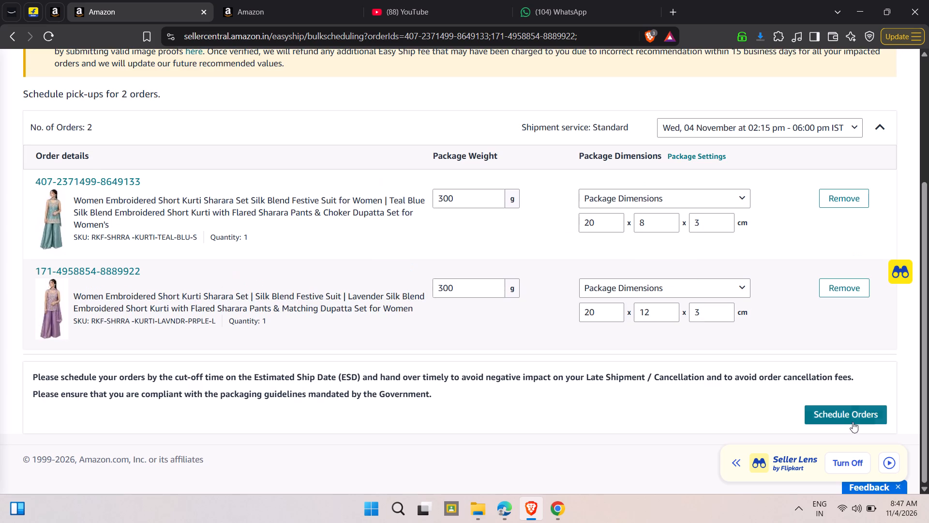
pyautogui.click(852, 417)
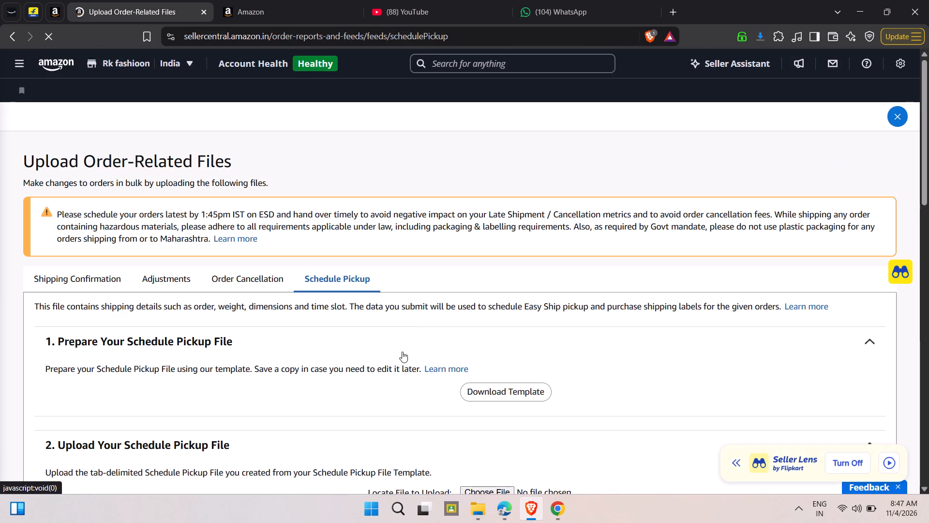
# Go back from the order file upload page to Manage Orders.
pyautogui.scroll(-4, 402, 352)
pyautogui.scroll(3, 402, 352)
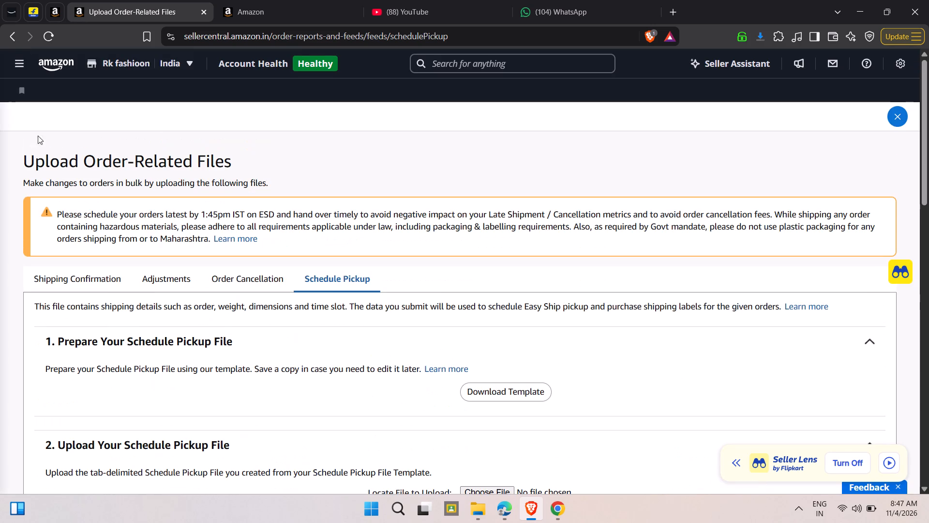
pyautogui.click(18, 65)
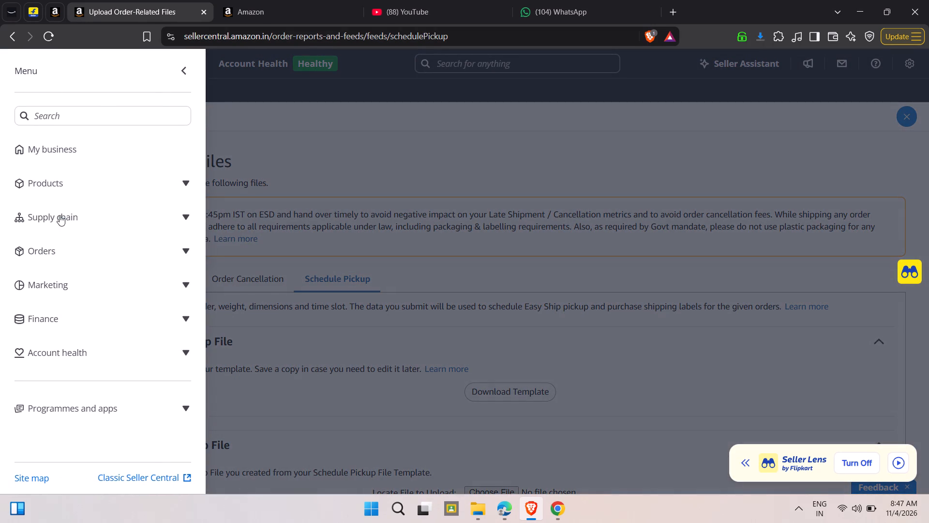
pyautogui.click(55, 250)
pyautogui.click(67, 300)
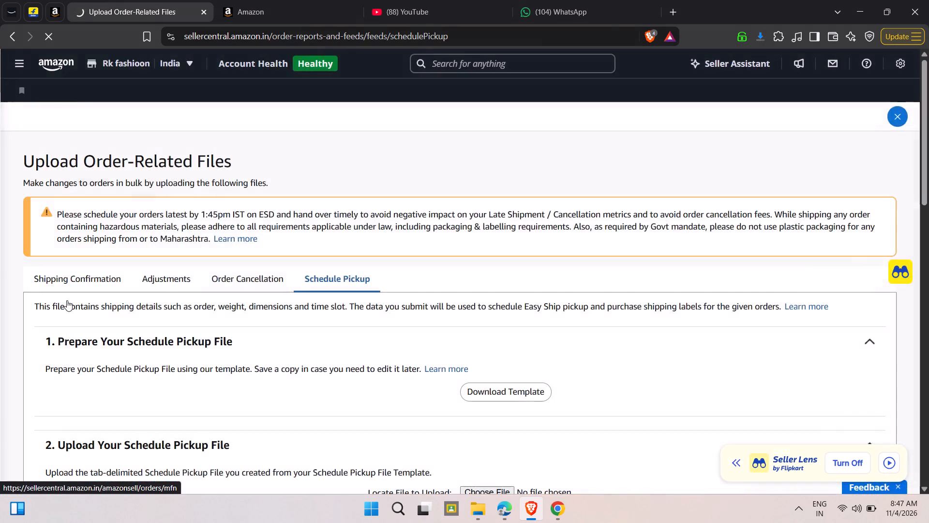
# Switch to Flipkart Seller Hub and reload the Forward Orders page to check for new orders.
pyautogui.click(34, 9)
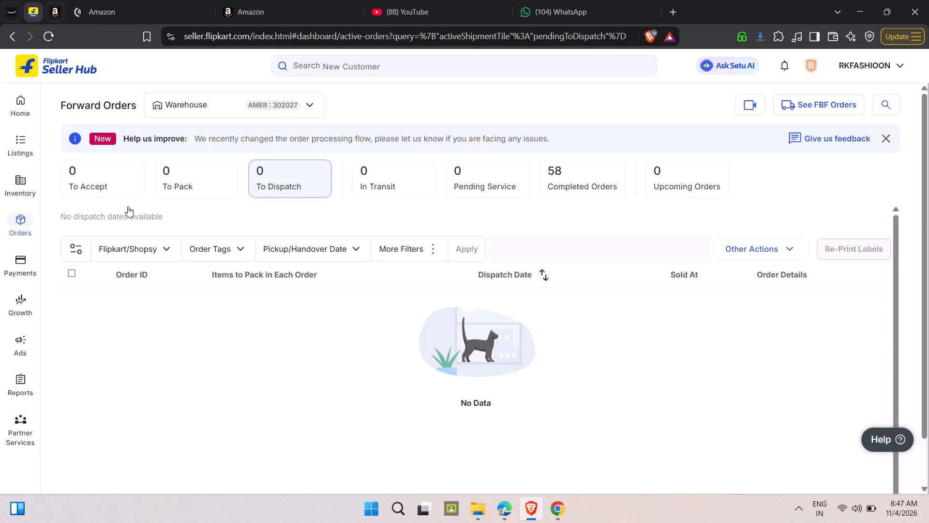
pyautogui.click(51, 33)
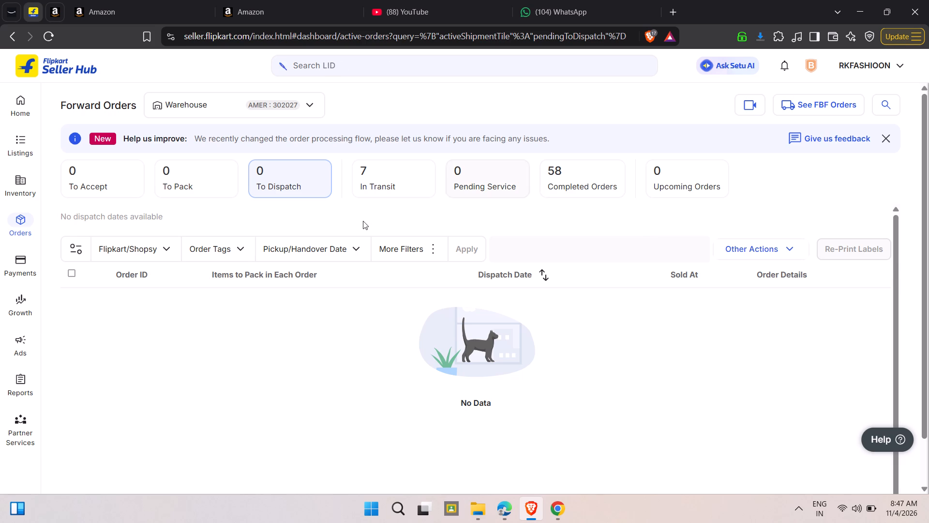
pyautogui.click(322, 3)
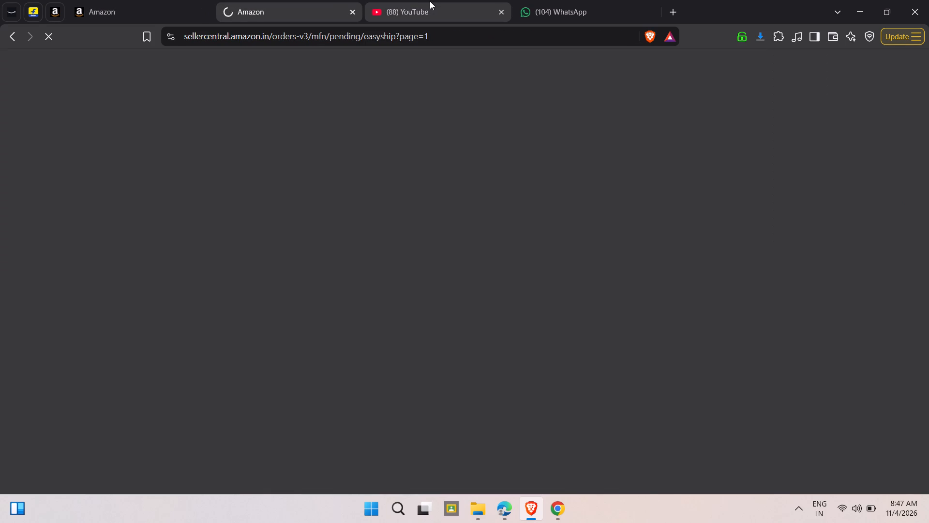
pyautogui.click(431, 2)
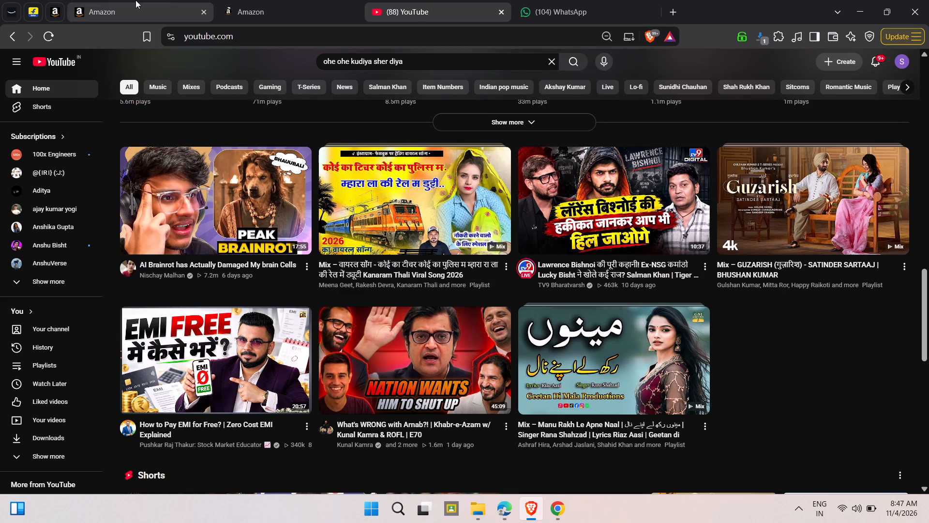
# Return to Amazon Manage Orders, dismiss the tutorial messages, and open the sent Easy Ship orders waiting for pickup.
pyautogui.click(103, 0)
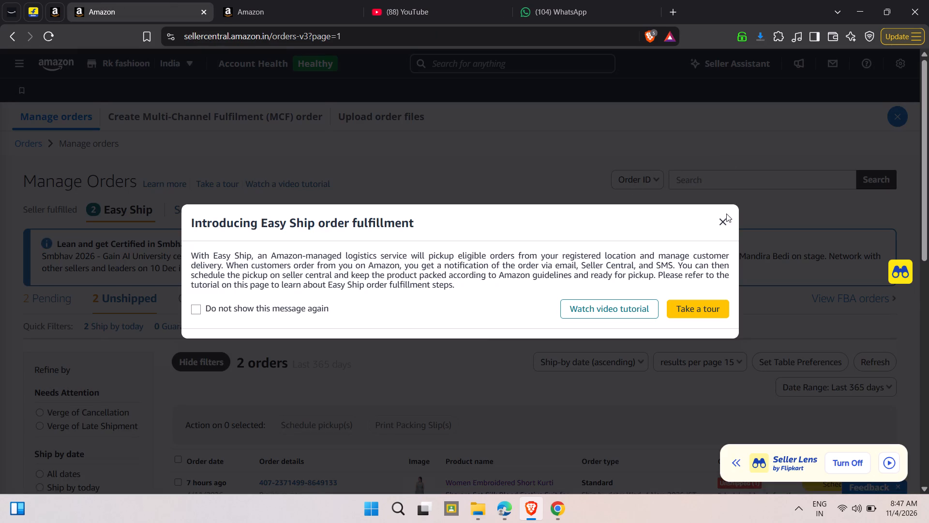
pyautogui.click(721, 222)
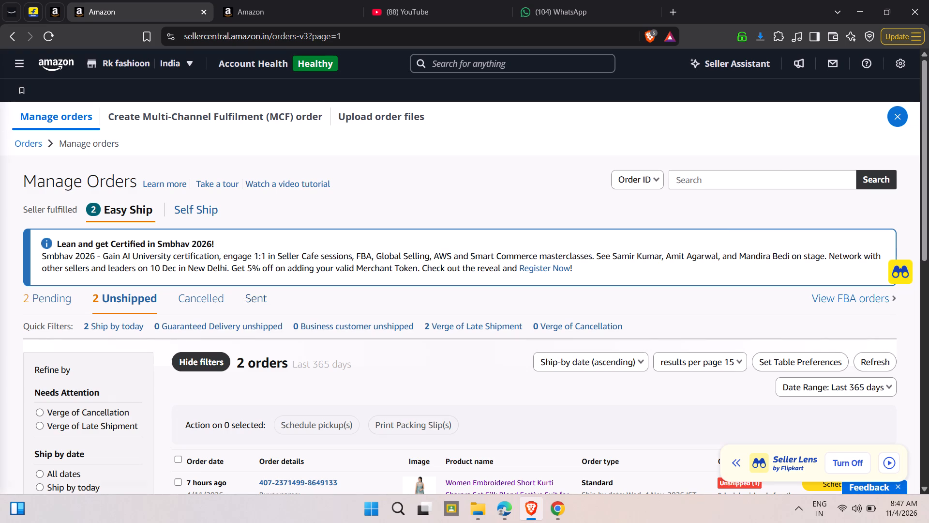
pyautogui.click(253, 302)
pyautogui.click(448, 267)
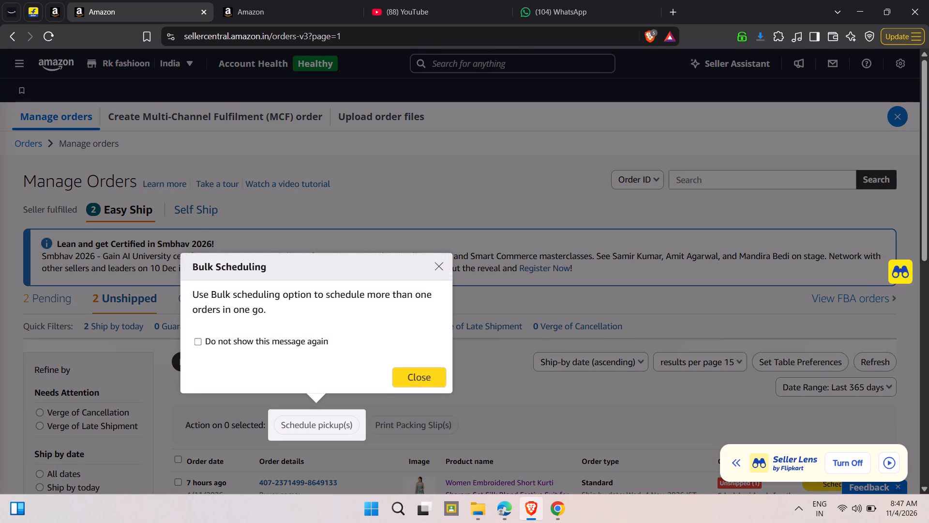
pyautogui.click(254, 302)
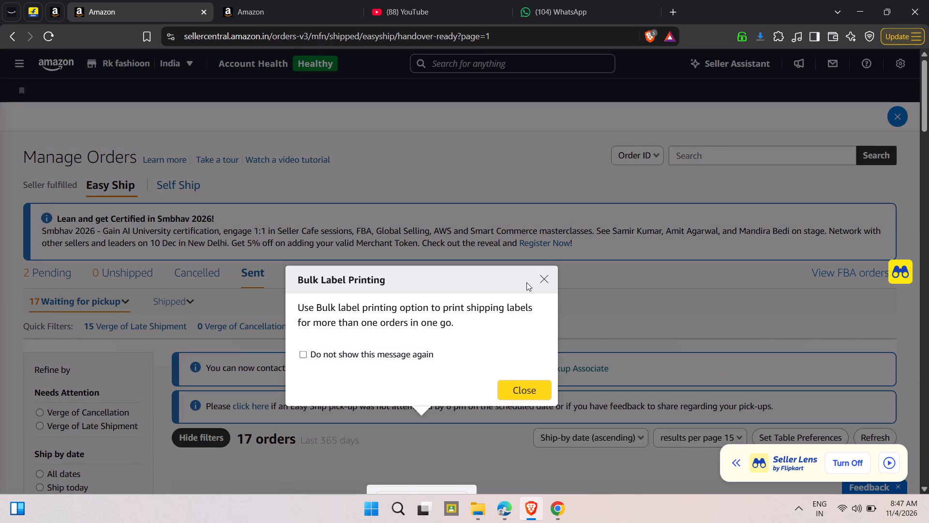
pyautogui.click(538, 280)
# Look through the orders waiting for pickup on the first page and open page 2 of the list.
pyautogui.scroll(-1, 372, 328)
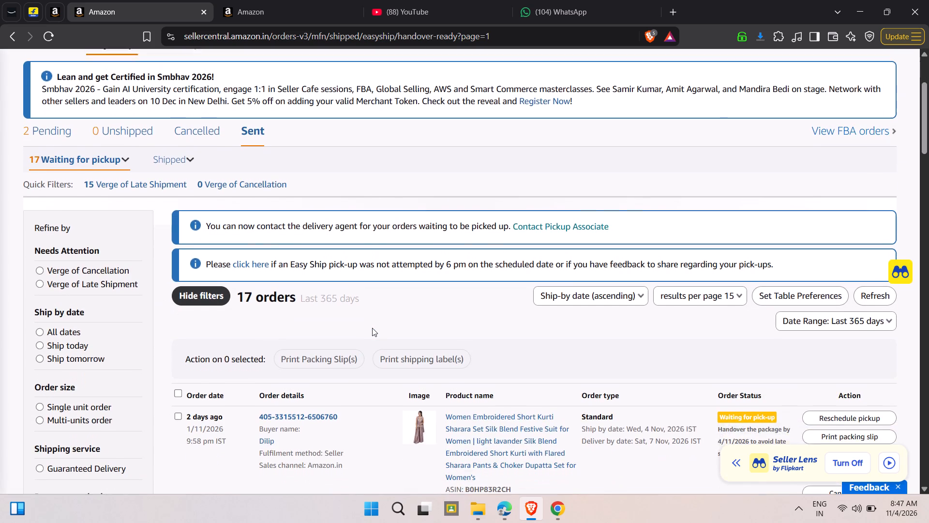
pyautogui.scroll(-6, 372, 328)
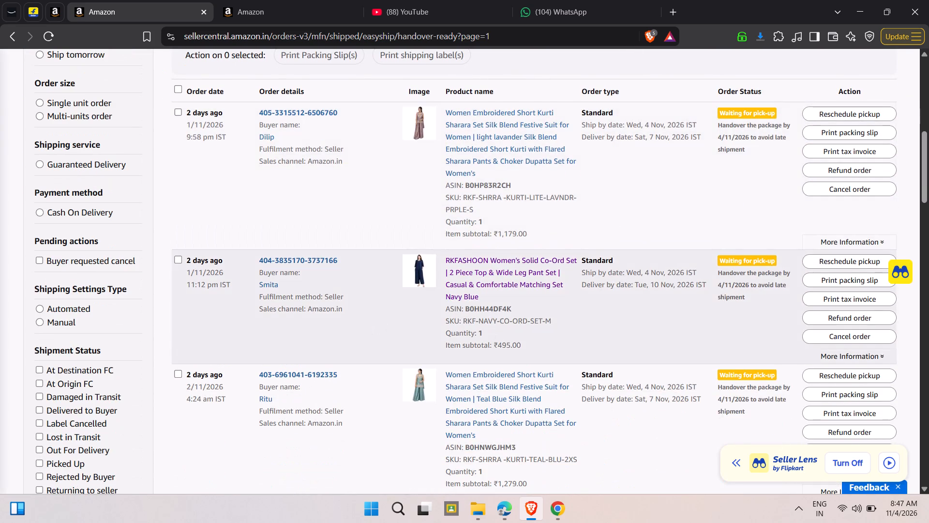
pyautogui.scroll(-6, 475, 333)
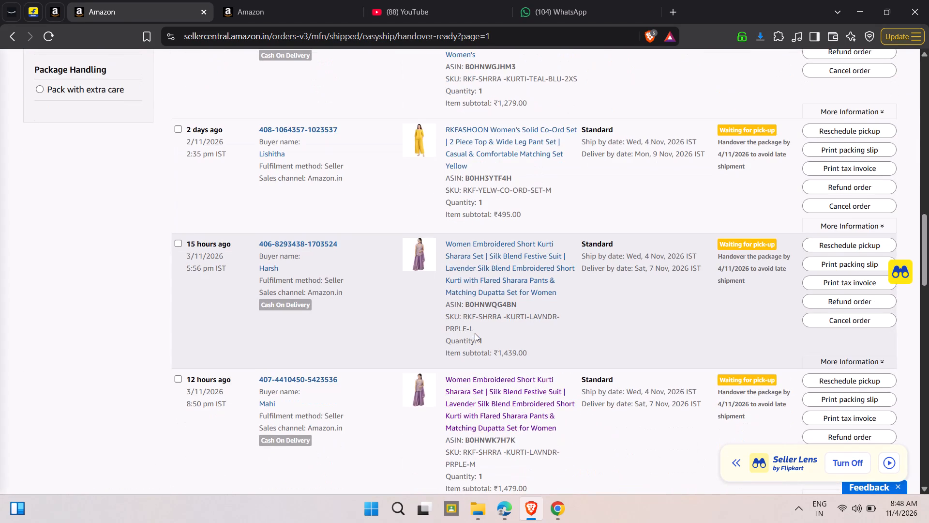
pyautogui.scroll(-11, 475, 333)
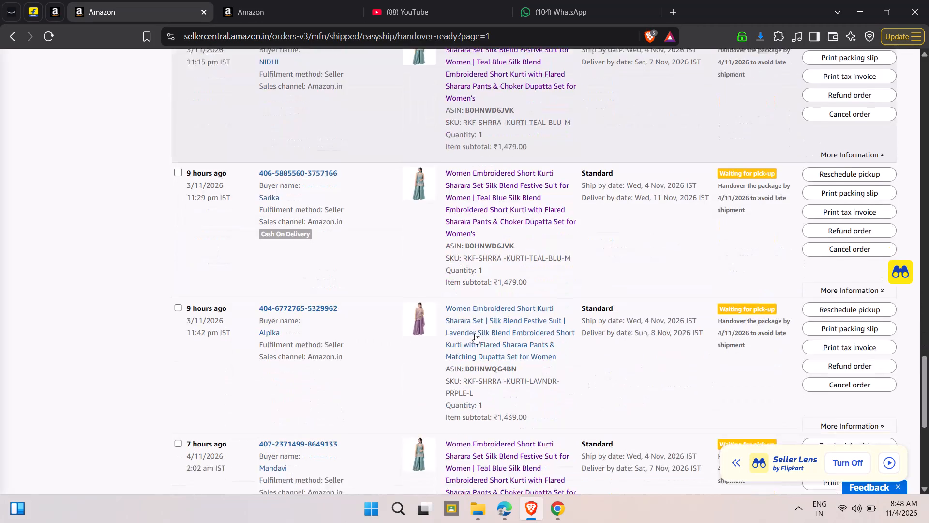
pyautogui.scroll(-6, 475, 333)
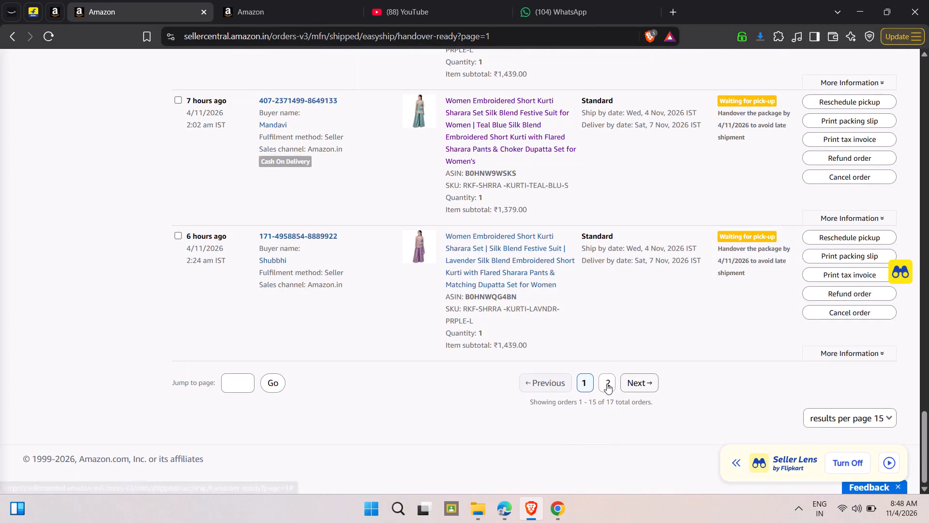
pyautogui.click(607, 384)
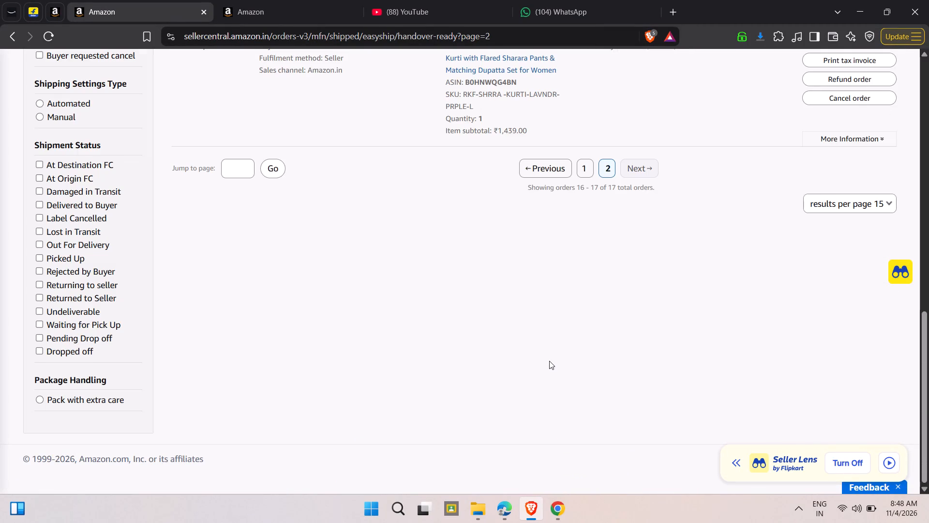
# Check the two orders on page 2, look through page 1 of the orders waiting for pickup, and reopen page 2.
pyautogui.scroll(3, 549, 361)
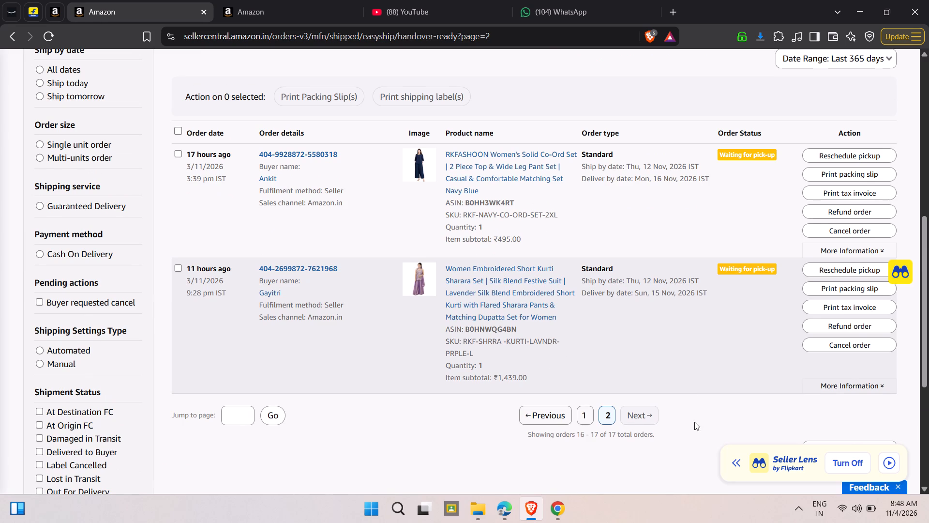
pyautogui.click(578, 418)
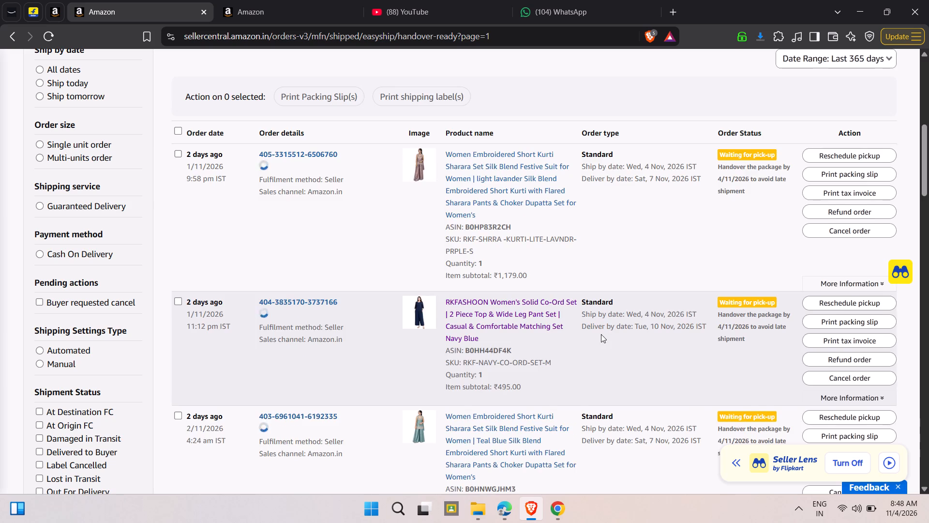
pyautogui.scroll(-2, 601, 334)
pyautogui.scroll(-3, 621, 380)
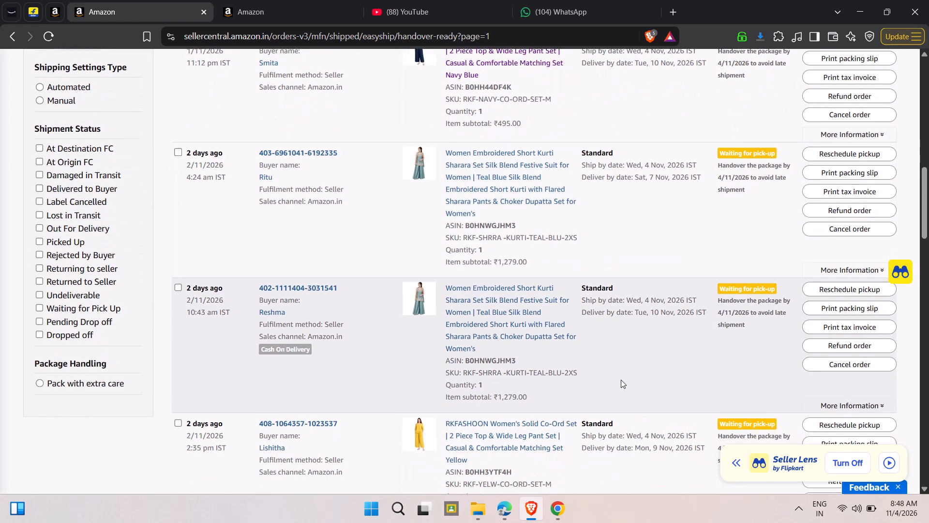
pyautogui.scroll(-5, 621, 380)
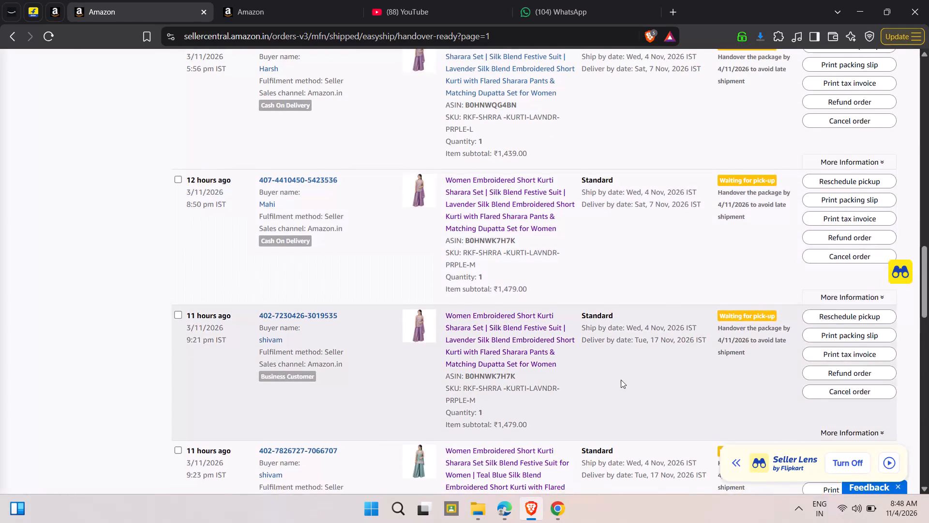
pyautogui.scroll(-10, 621, 380)
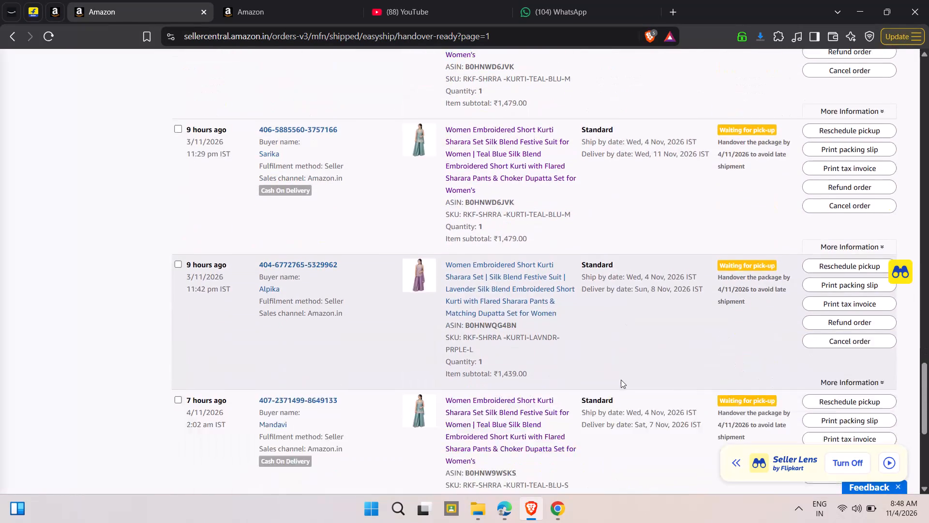
pyautogui.scroll(-7, 621, 380)
pyautogui.click(607, 385)
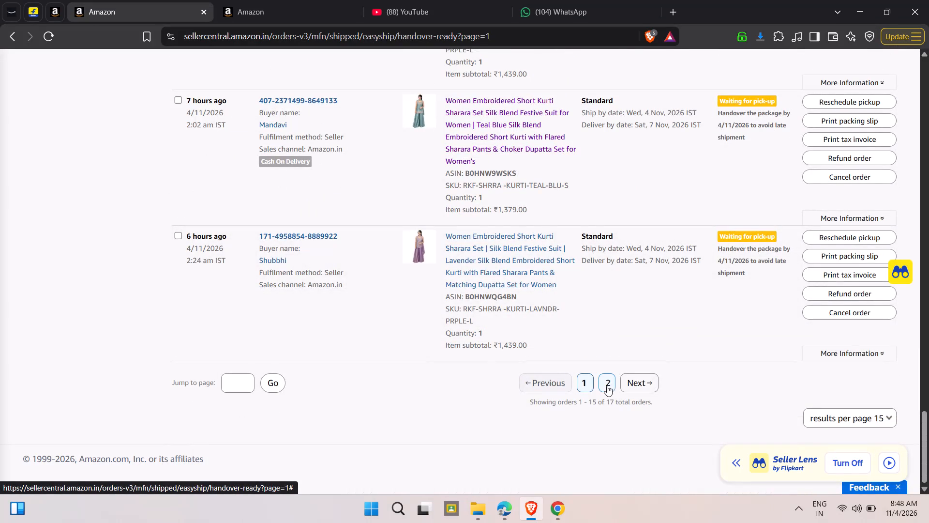
# Recheck page 2, then return to page 1 and examine the products and ship-by dates of orders waiting for pickup.
pyautogui.scroll(5, 597, 343)
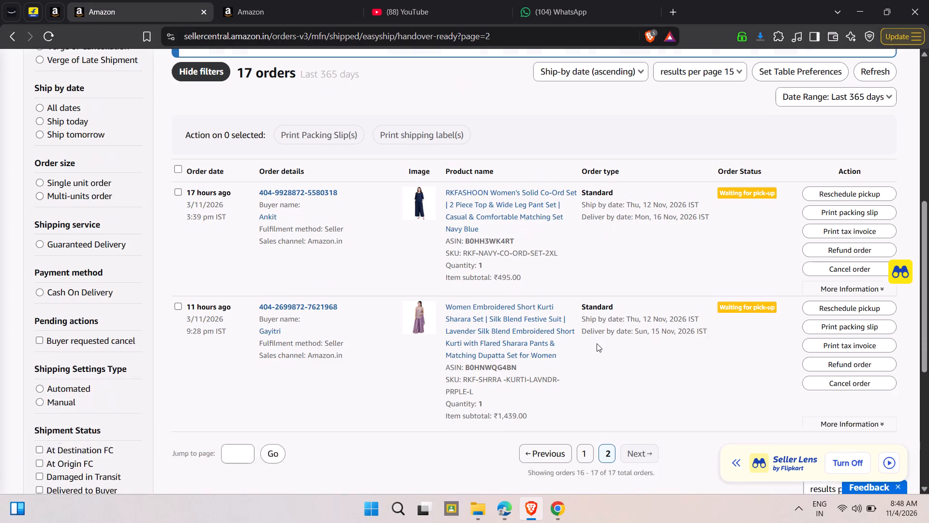
pyautogui.scroll(-3, 597, 343)
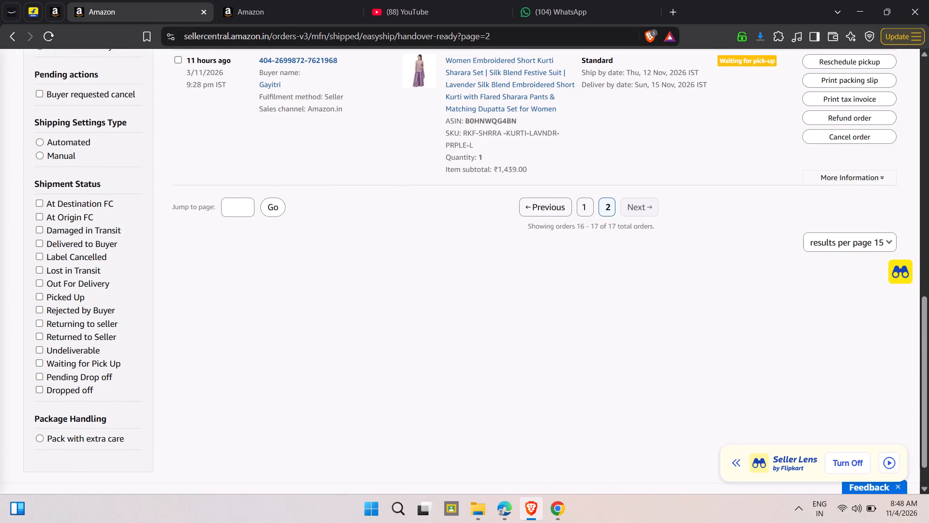
pyautogui.click(583, 210)
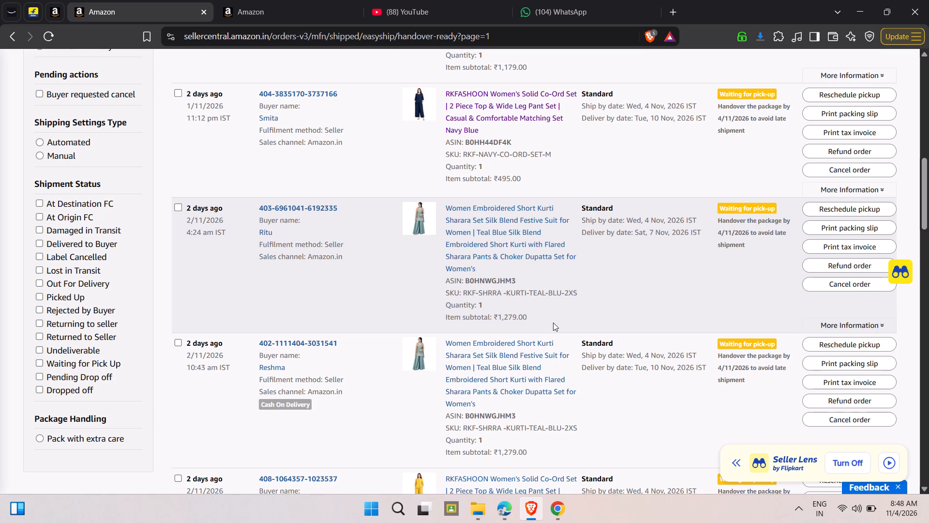
pyautogui.scroll(-1, 553, 323)
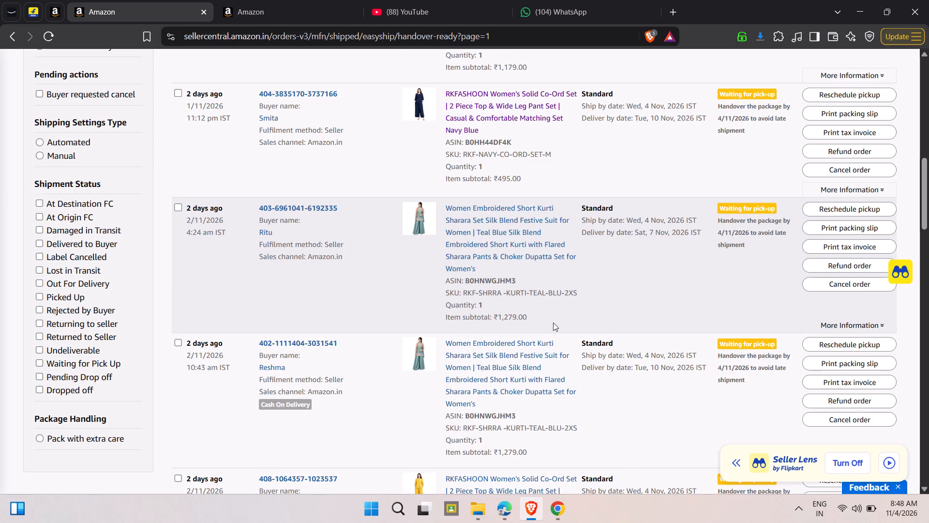
pyautogui.scroll(-1, 553, 323)
pyautogui.scroll(-7, 562, 435)
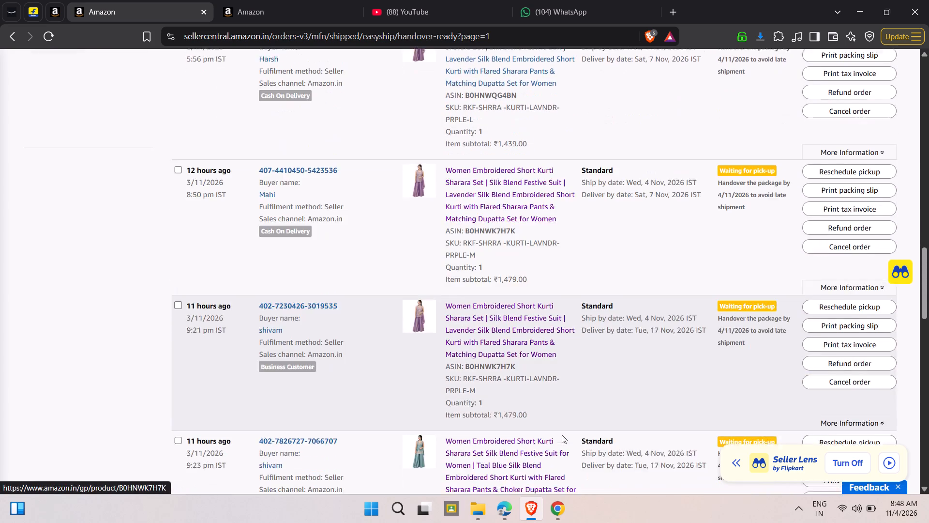
pyautogui.scroll(-17, 562, 435)
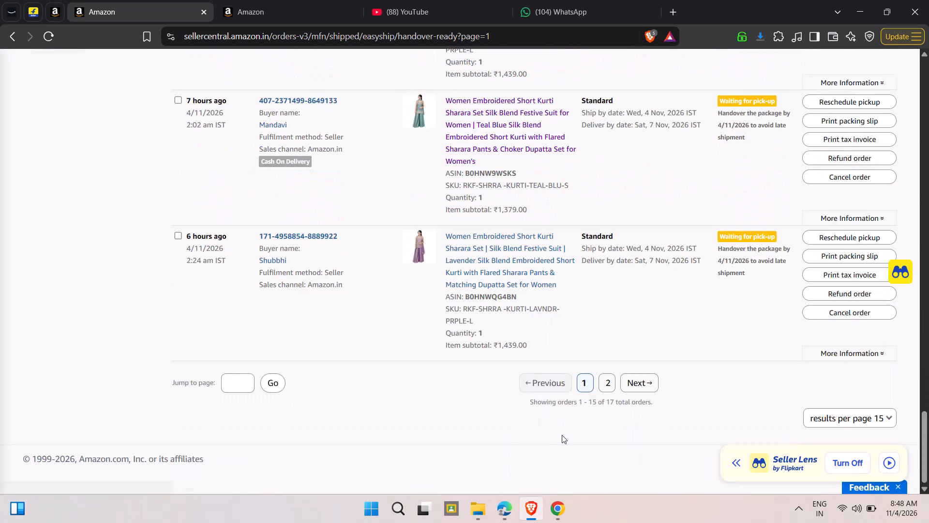
pyautogui.scroll(2, 530, 297)
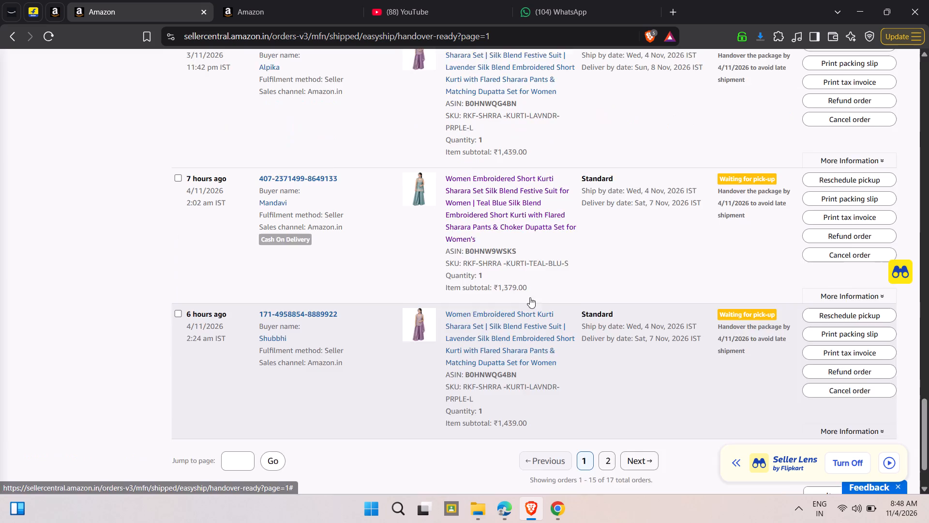
pyautogui.scroll(17, 530, 297)
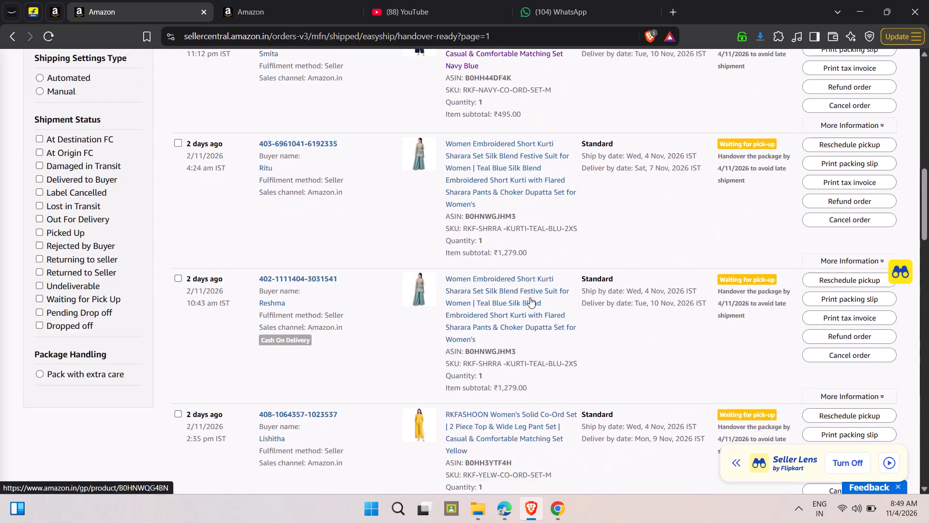
pyautogui.scroll(2, 530, 297)
pyautogui.scroll(-3, 530, 297)
pyautogui.scroll(-8, 513, 338)
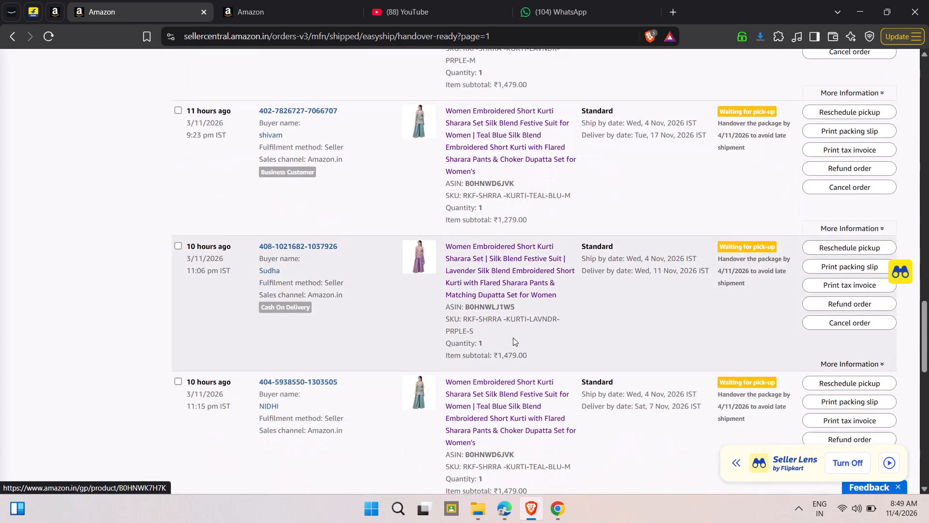
pyautogui.scroll(-11, 513, 338)
pyautogui.scroll(9, 513, 338)
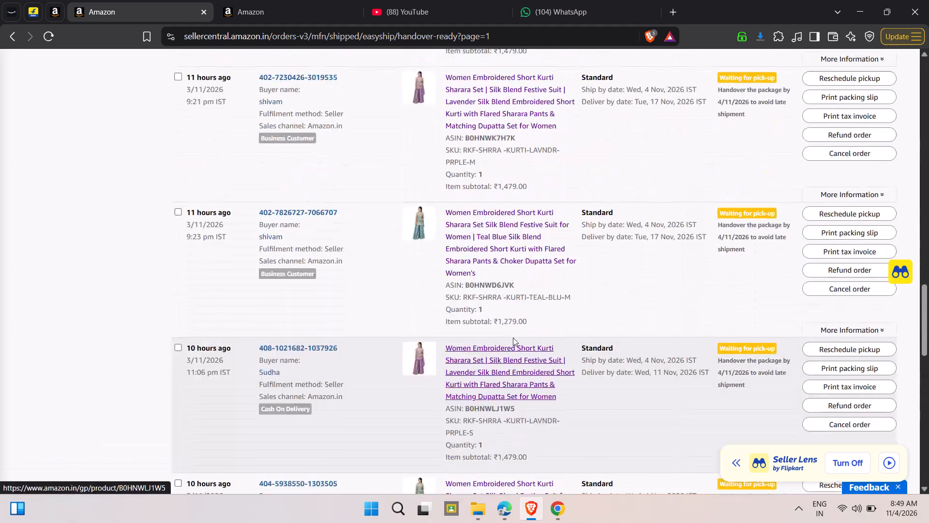
pyautogui.scroll(18, 513, 338)
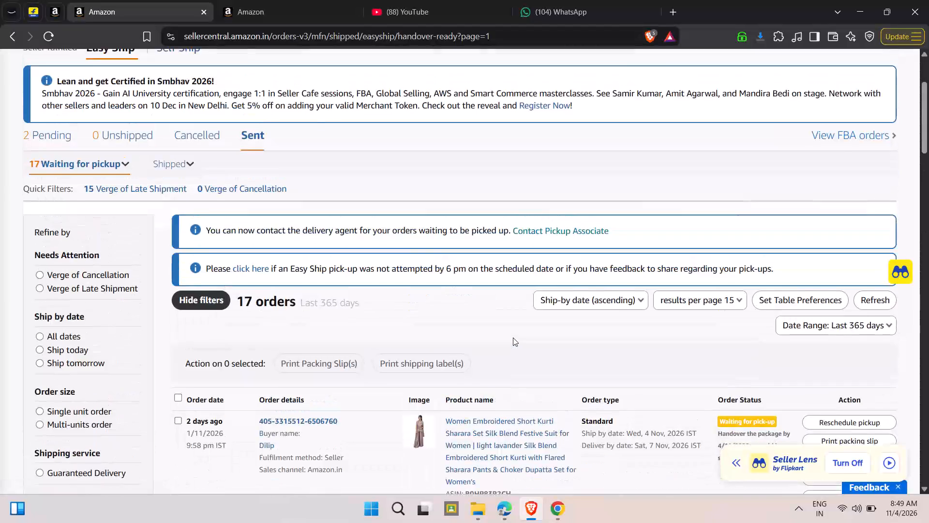
pyautogui.scroll(-2, 513, 338)
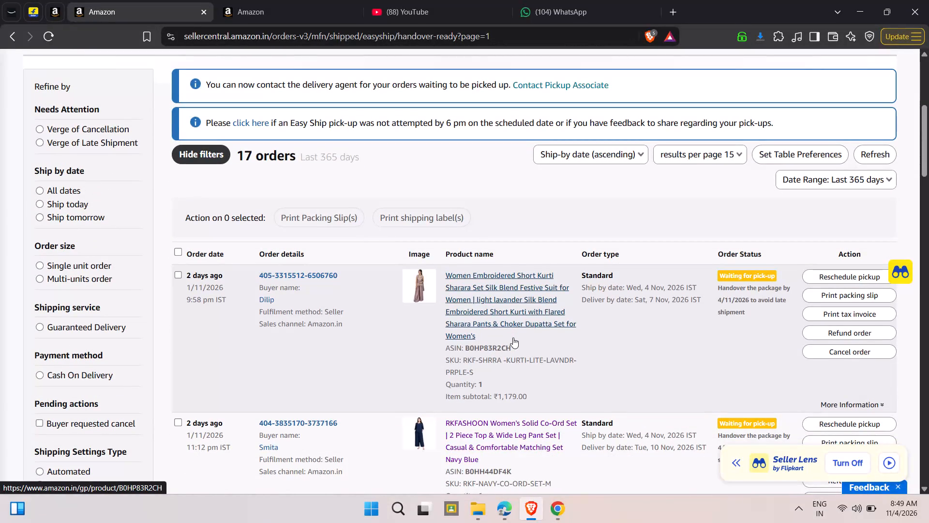
pyautogui.scroll(-8, 513, 338)
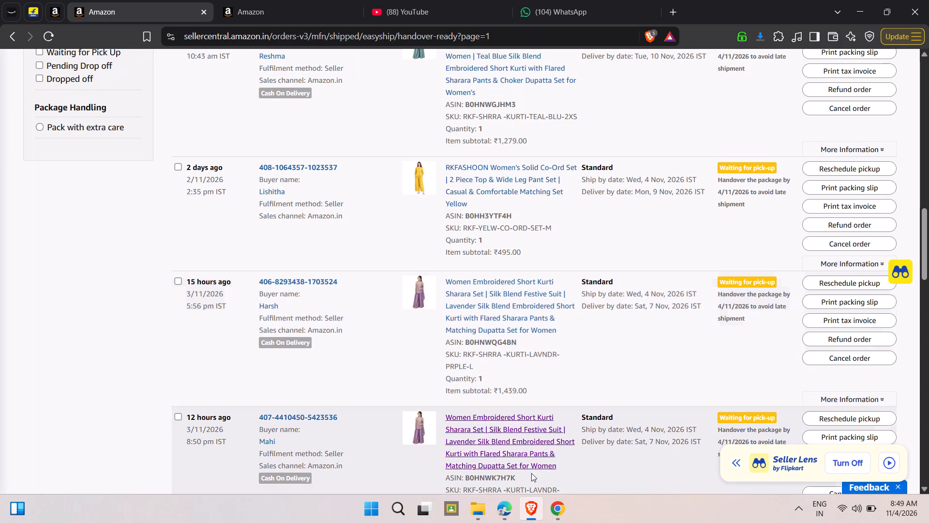
# Switch to the Yogin traders Seller Central account in Chrome, reload Manage Orders, and dismiss the Easy Ship introduction.
pyautogui.click(548, 507)
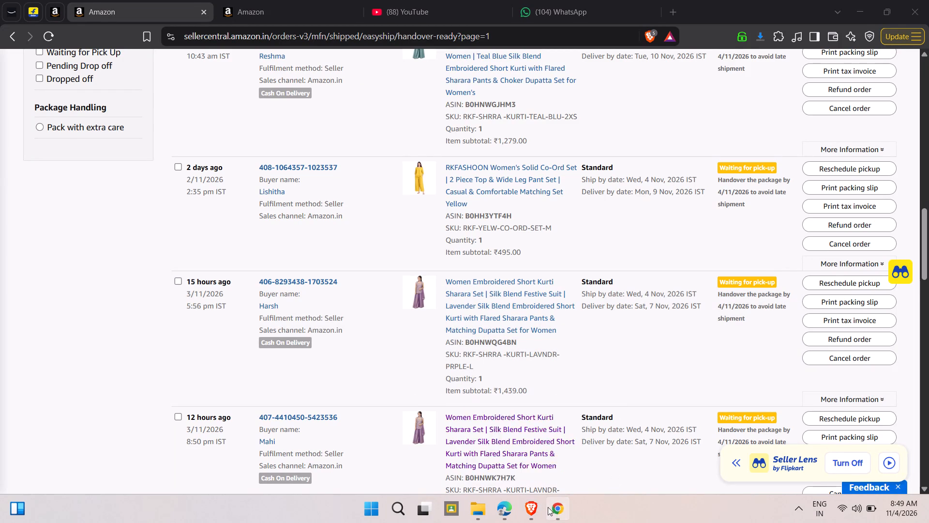
pyautogui.scroll(7, 388, 189)
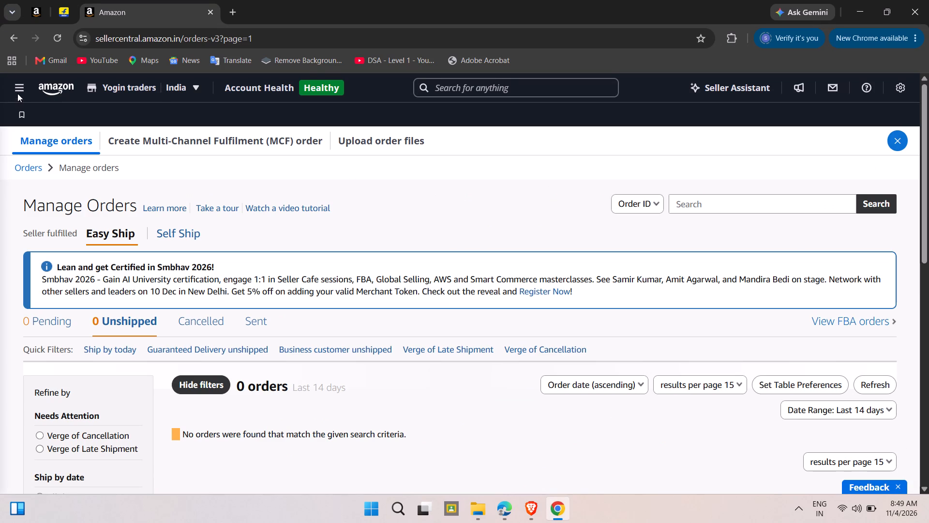
pyautogui.click(18, 91)
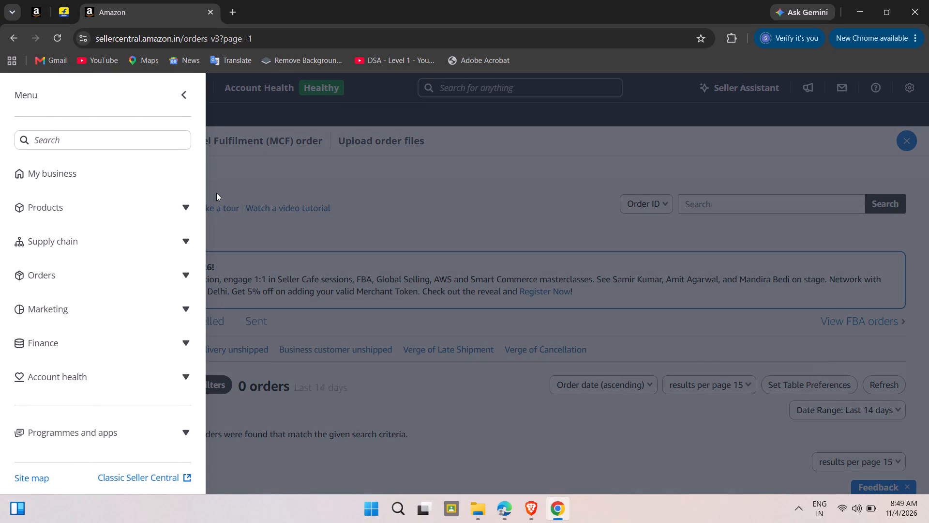
pyautogui.click(224, 193)
pyautogui.click(60, 36)
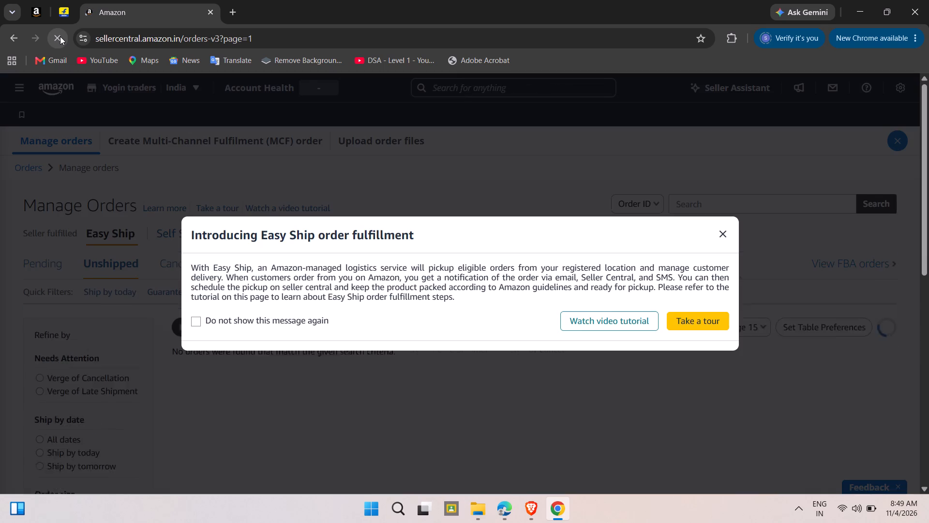
pyautogui.click(724, 232)
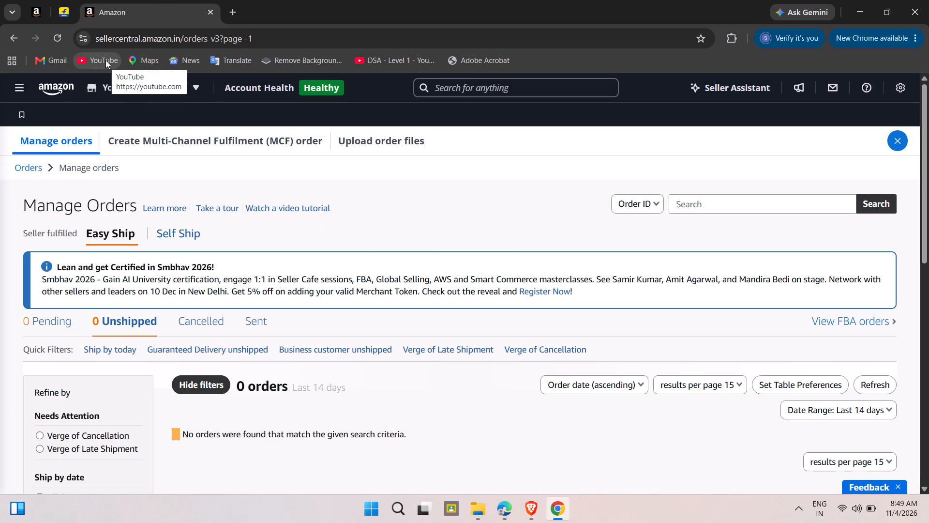
# Go to Manage products for the Yogin traders account and open the page for adding a product.
pyautogui.click(21, 95)
pyautogui.click(16, 85)
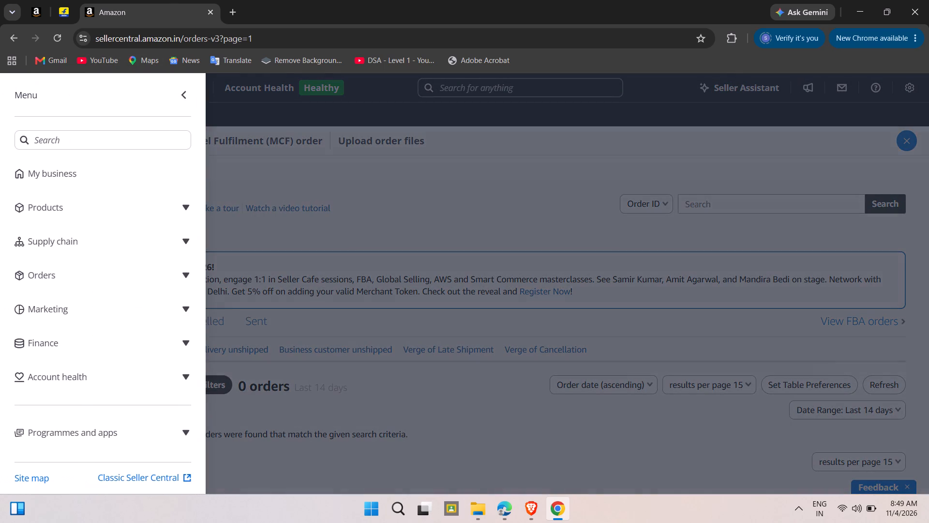
pyautogui.click(45, 200)
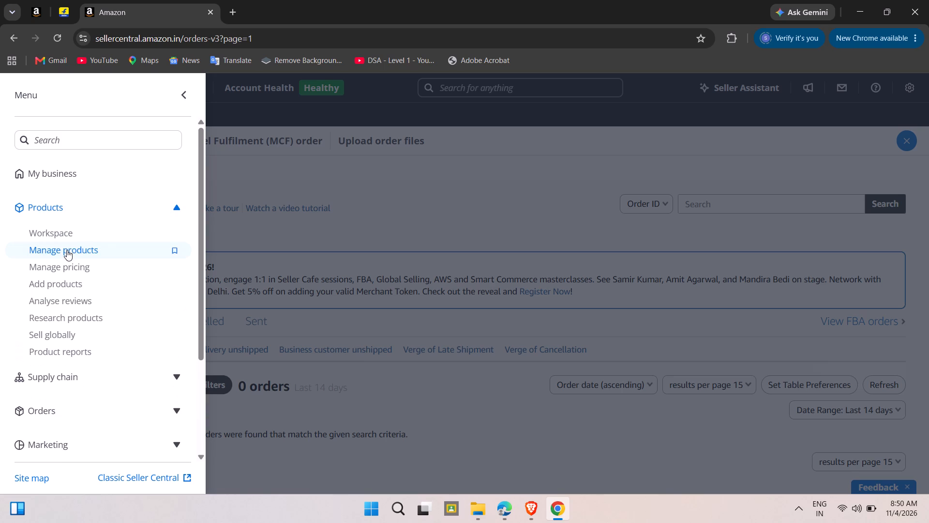
pyautogui.click(68, 249)
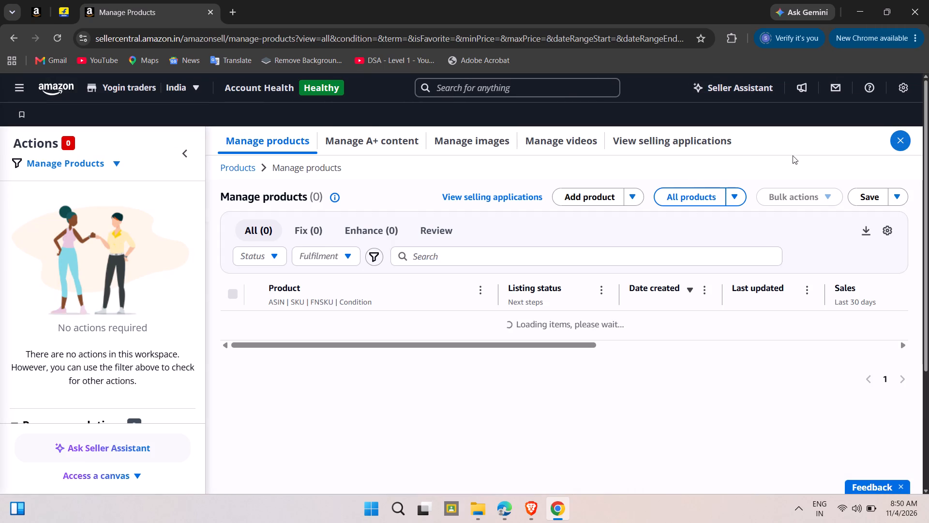
pyautogui.click(589, 192)
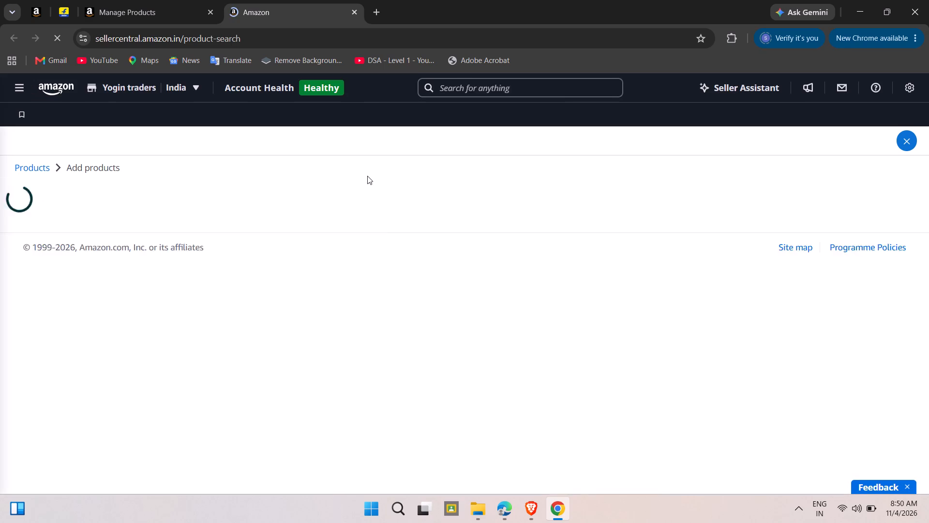
# Search Amazon's catalogue for short kurti on the List Your Products page.
pyautogui.click(331, 443)
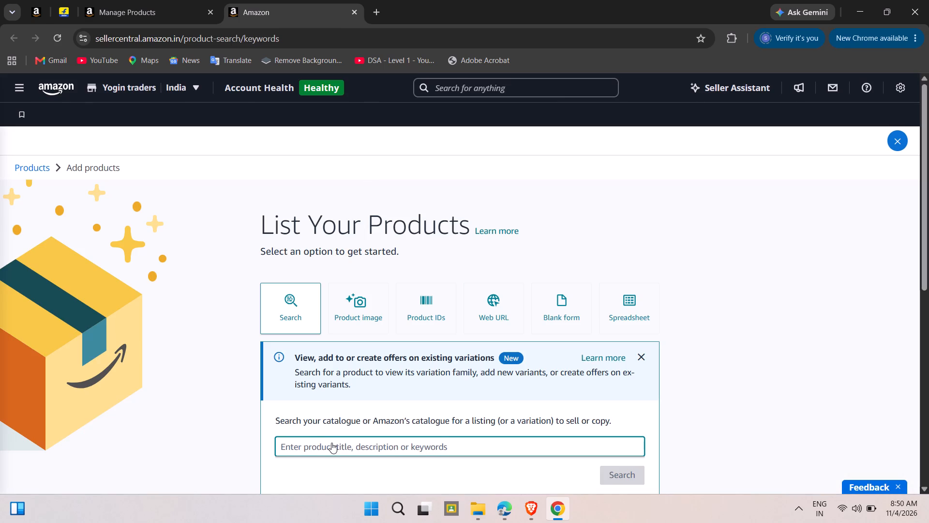
pyautogui.click(368, 389)
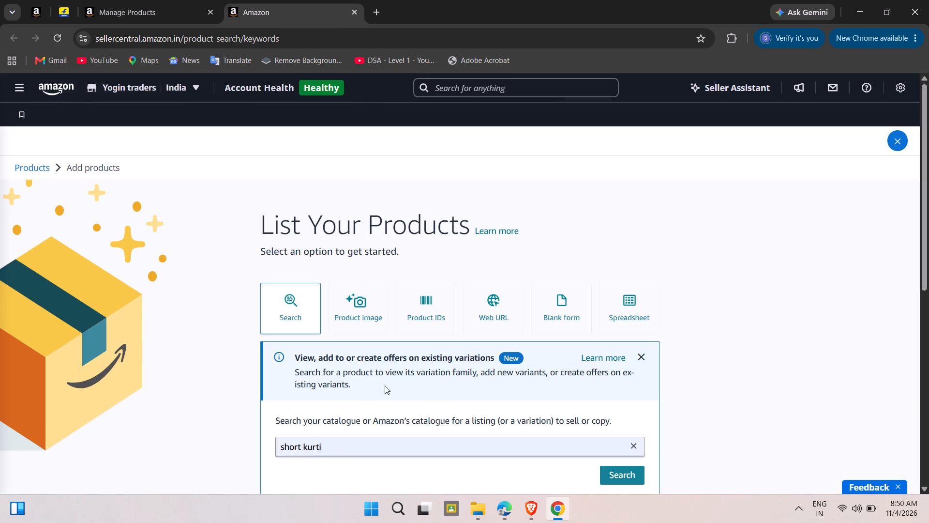
pyautogui.click(600, 475)
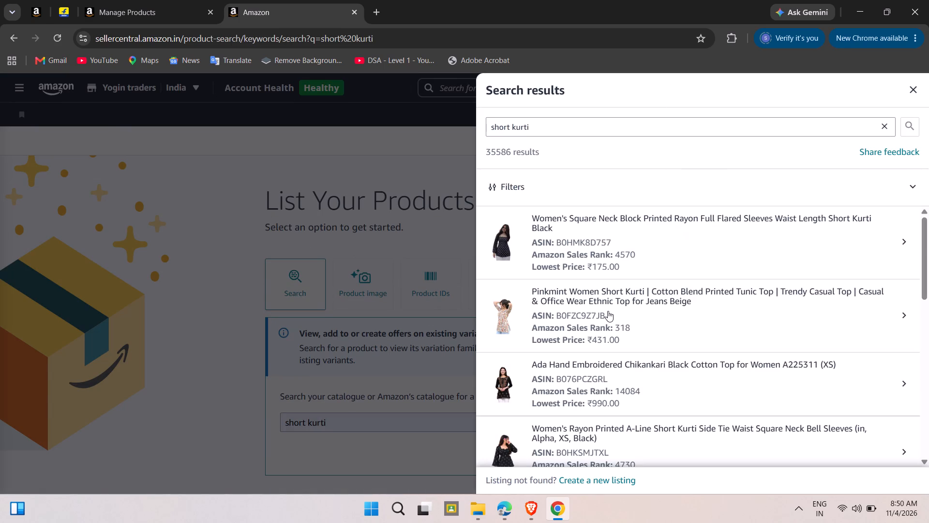
# Look through the short kurti search results, comparing designs, sales ranks and lowest prices.
pyautogui.scroll(-2, 603, 384)
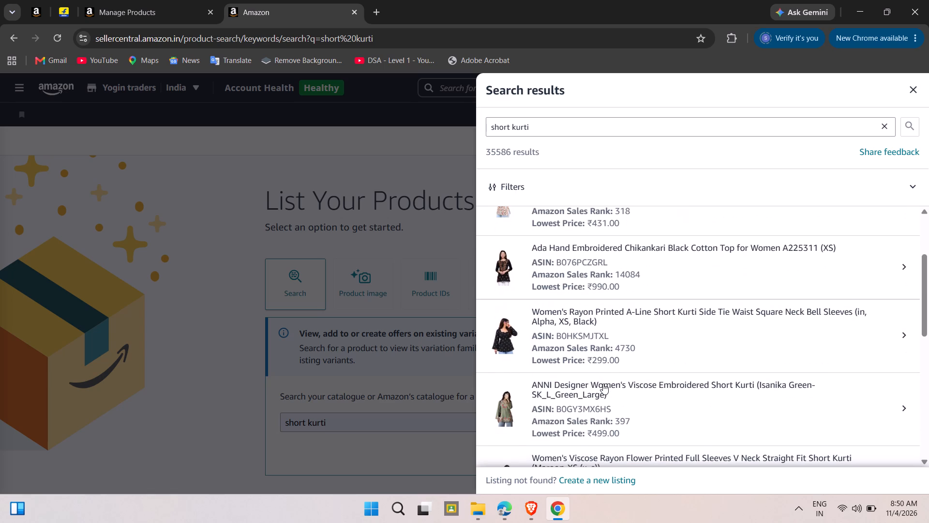
pyautogui.scroll(-2, 603, 384)
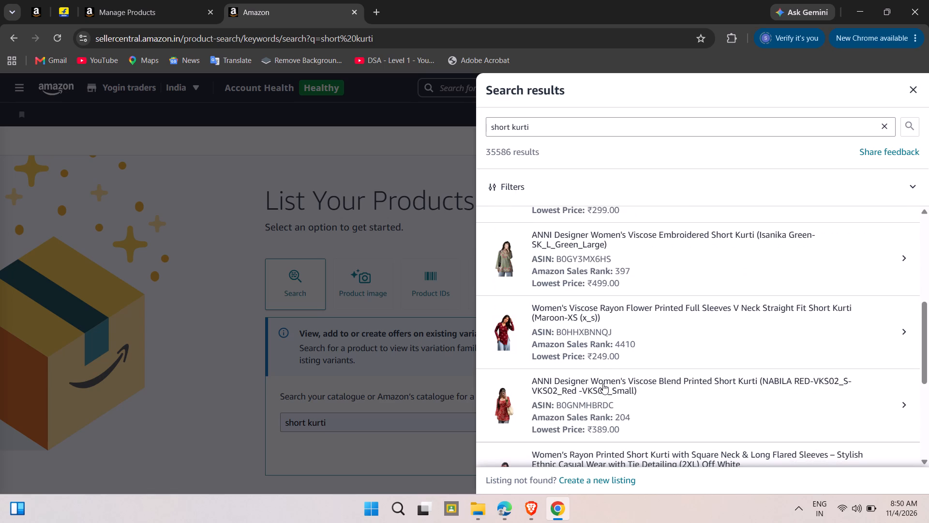
pyautogui.scroll(-4, 603, 384)
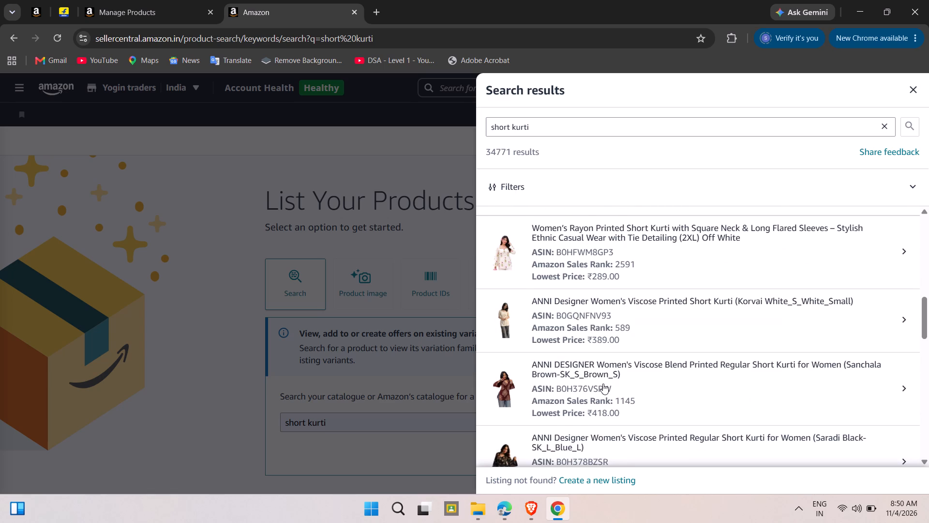
pyautogui.scroll(-1, 603, 384)
pyautogui.scroll(1, 590, 332)
pyautogui.scroll(1, 599, 292)
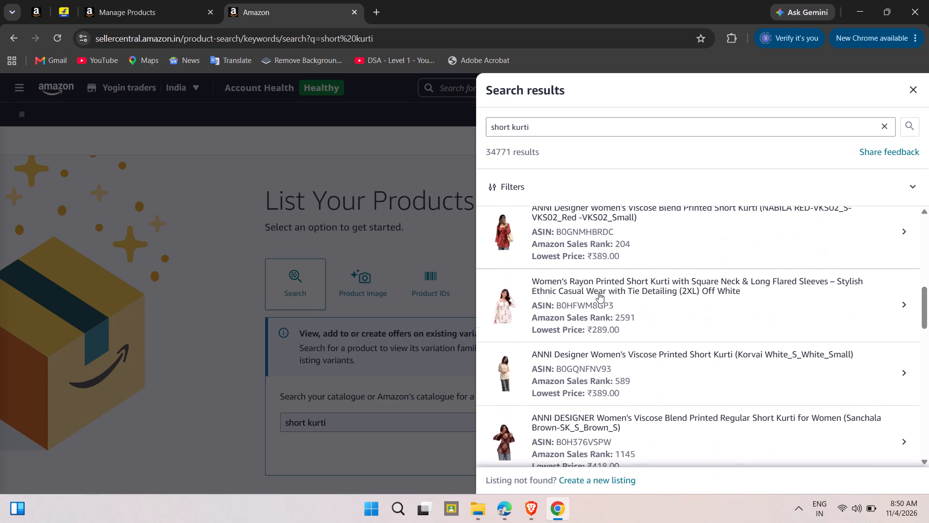
pyautogui.scroll(2, 599, 292)
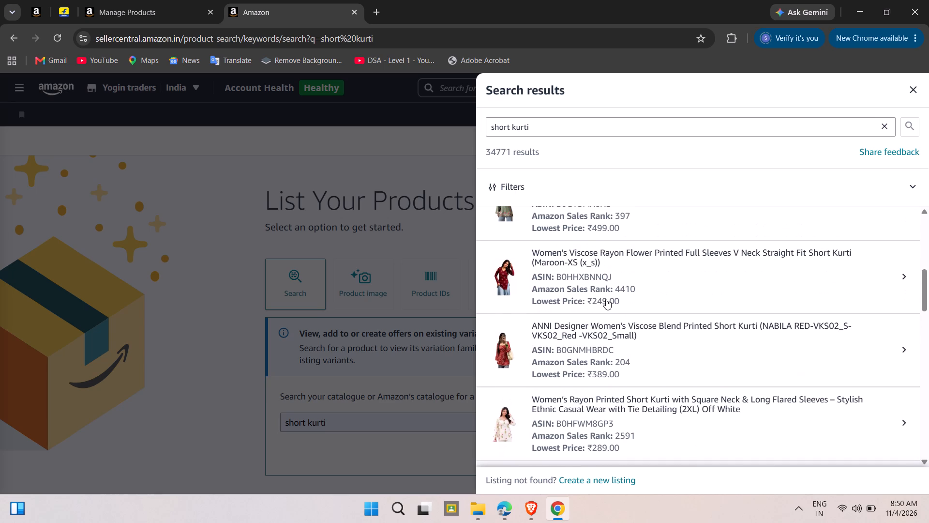
pyautogui.scroll(1, 606, 299)
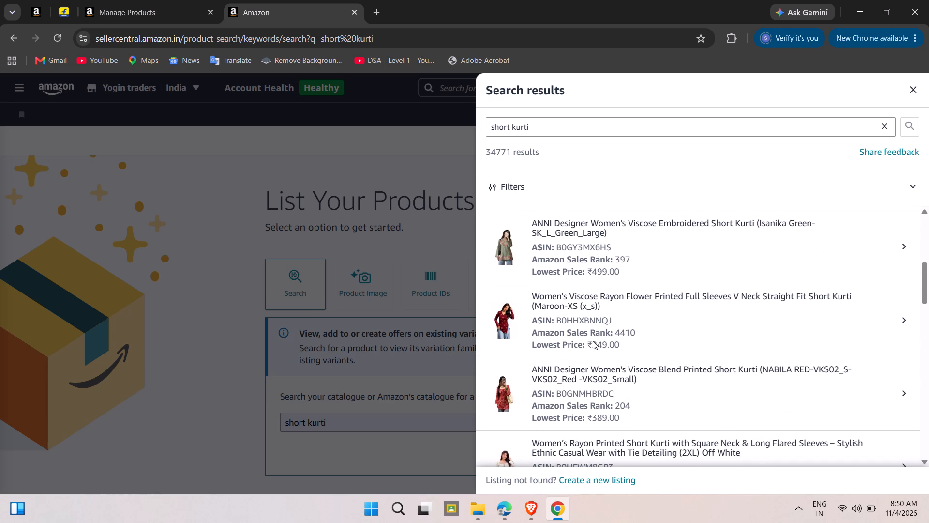
pyautogui.scroll(-4, 593, 341)
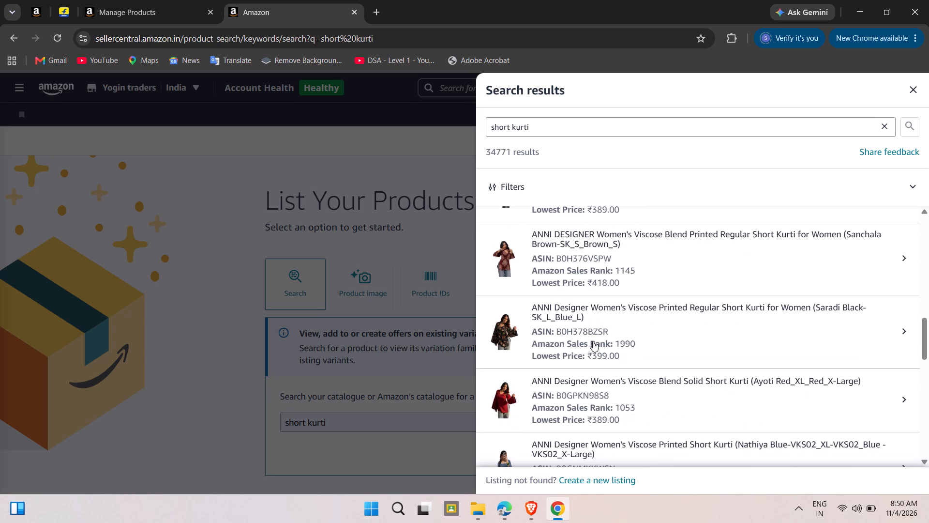
pyautogui.scroll(-1, 593, 341)
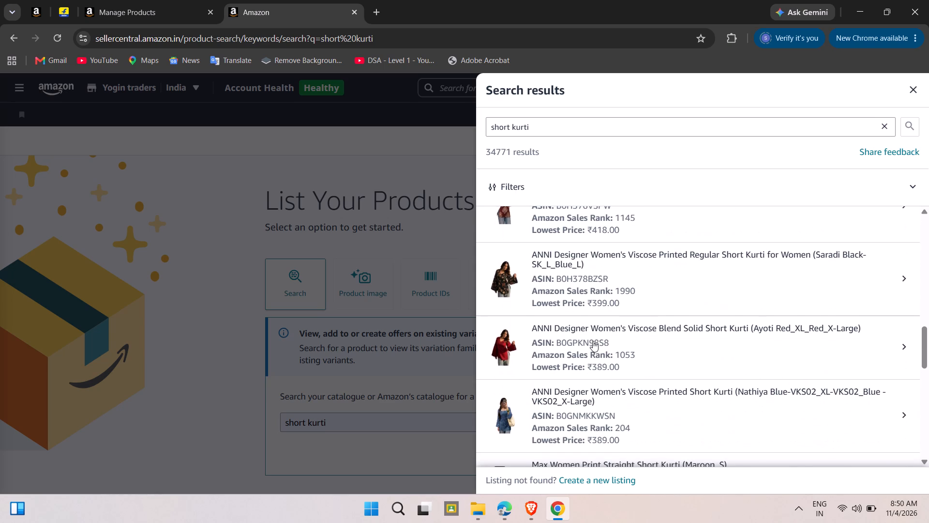
pyautogui.scroll(-4, 593, 341)
pyautogui.scroll(1, 593, 341)
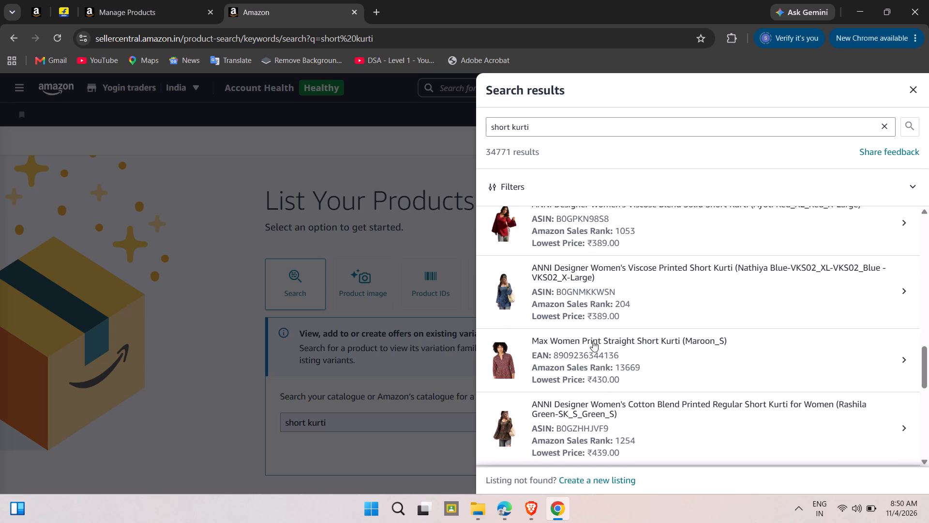
pyautogui.scroll(1, 593, 341)
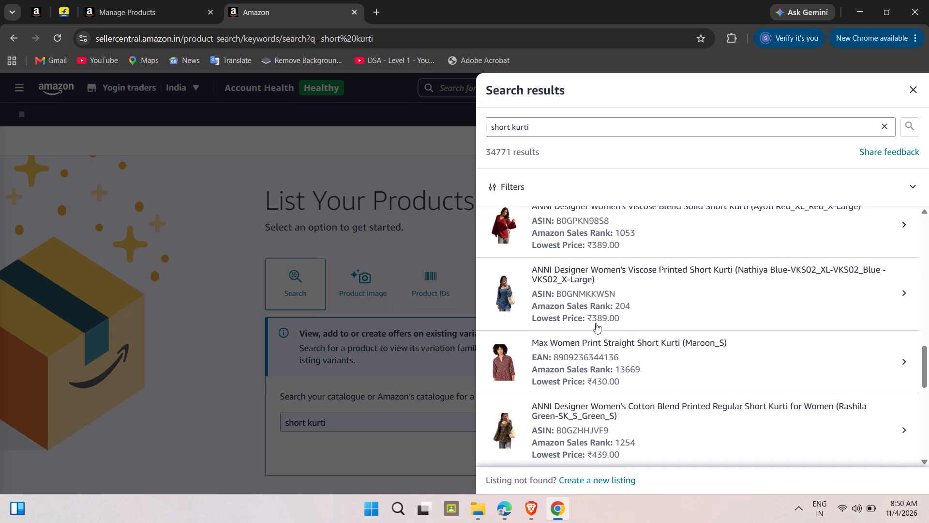
pyautogui.scroll(-4, 588, 329)
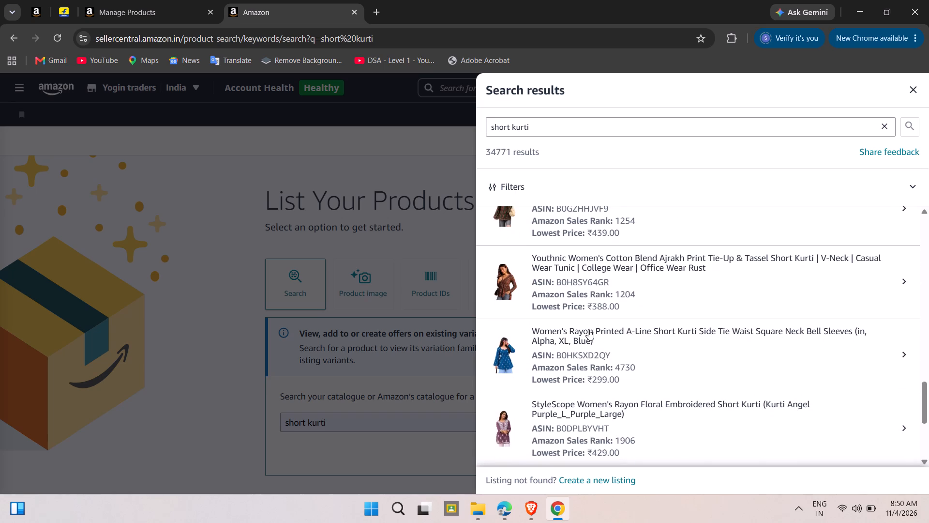
pyautogui.scroll(-4, 588, 329)
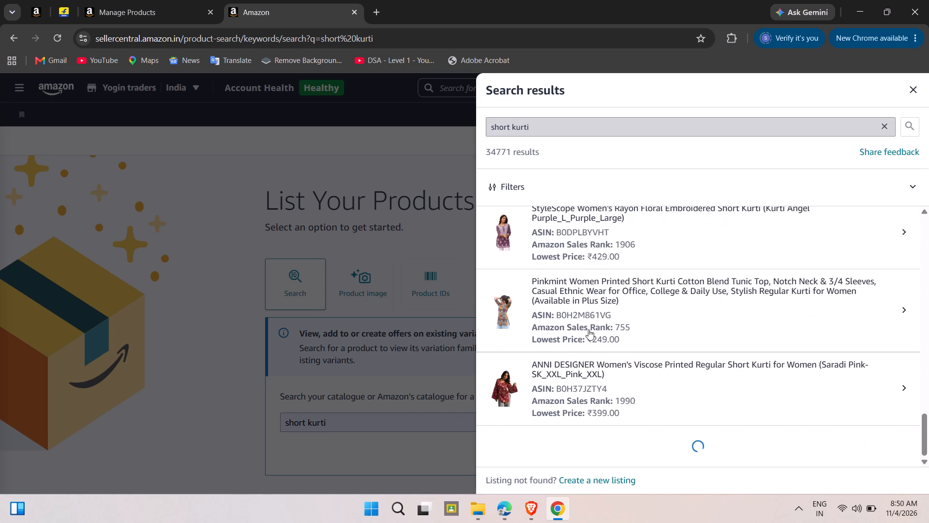
pyautogui.scroll(-5, 573, 344)
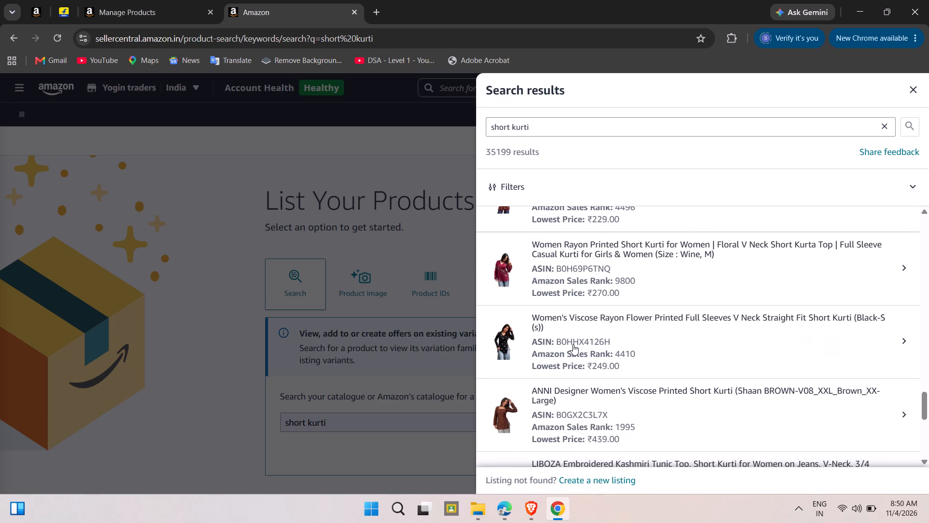
pyautogui.scroll(-1, 573, 344)
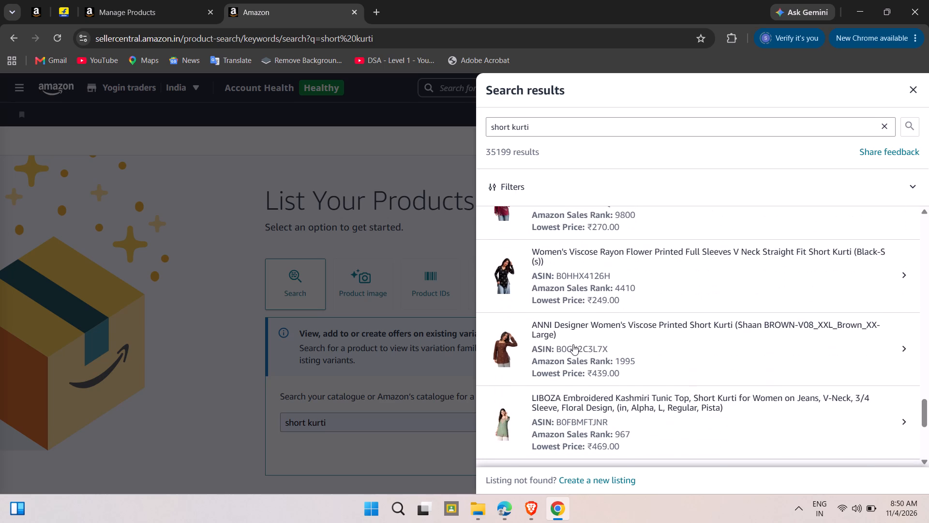
# Return through the results to the ANNI Designer Nathiya Blue X-Large short kurti and open its product information and Amazon product page.
pyautogui.scroll(2, 573, 344)
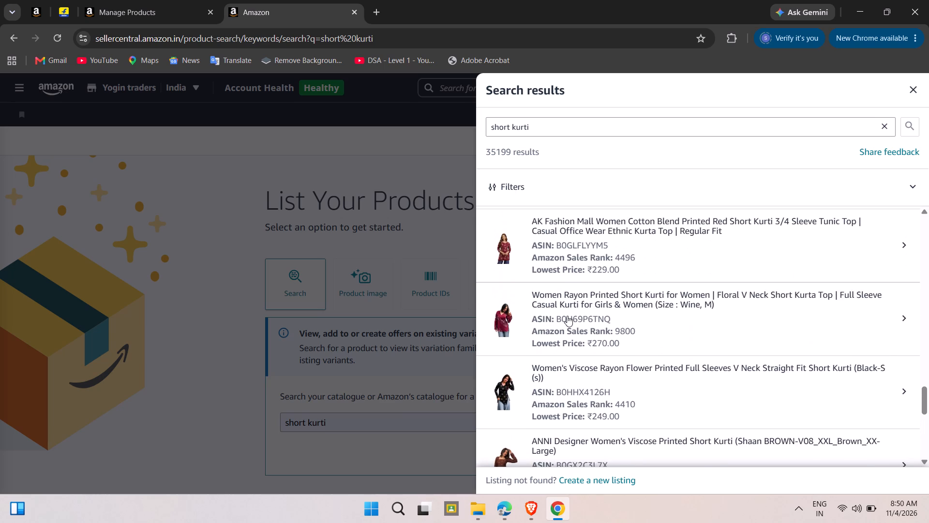
pyautogui.scroll(4, 567, 316)
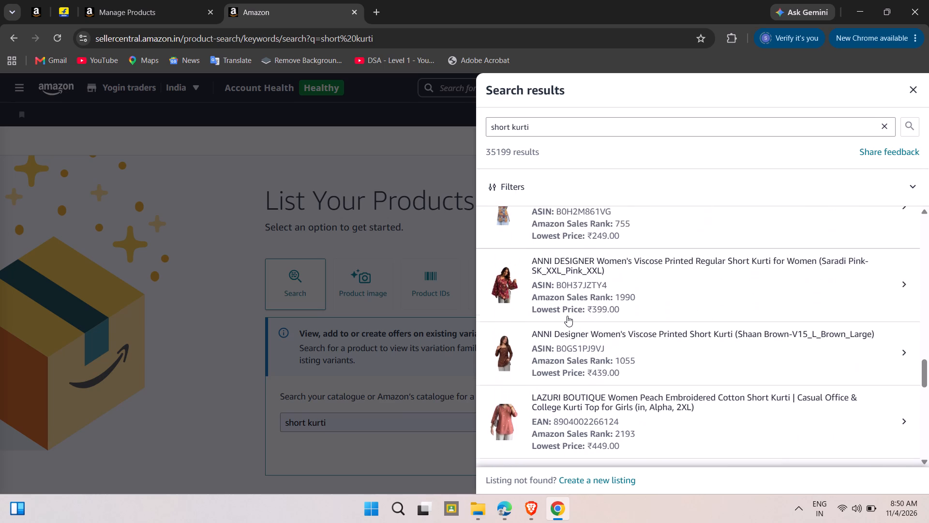
pyautogui.scroll(1, 567, 316)
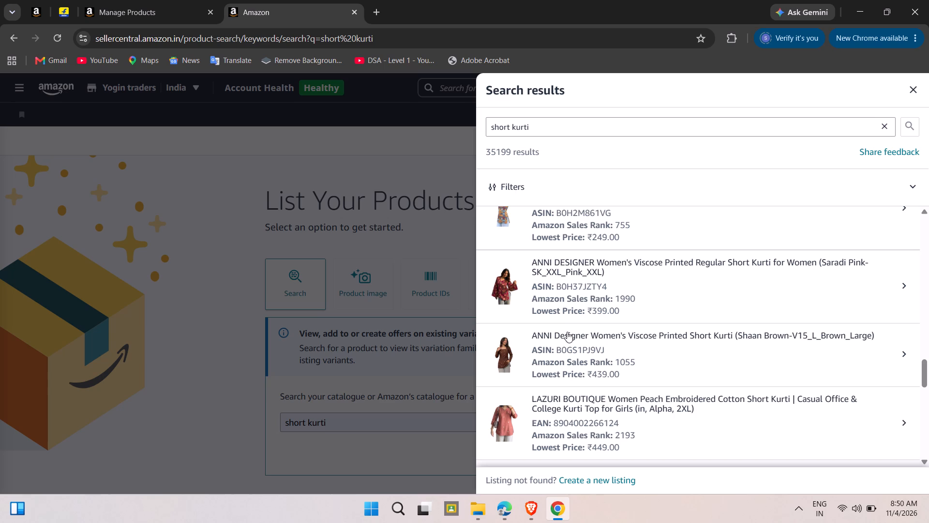
pyautogui.scroll(1, 585, 332)
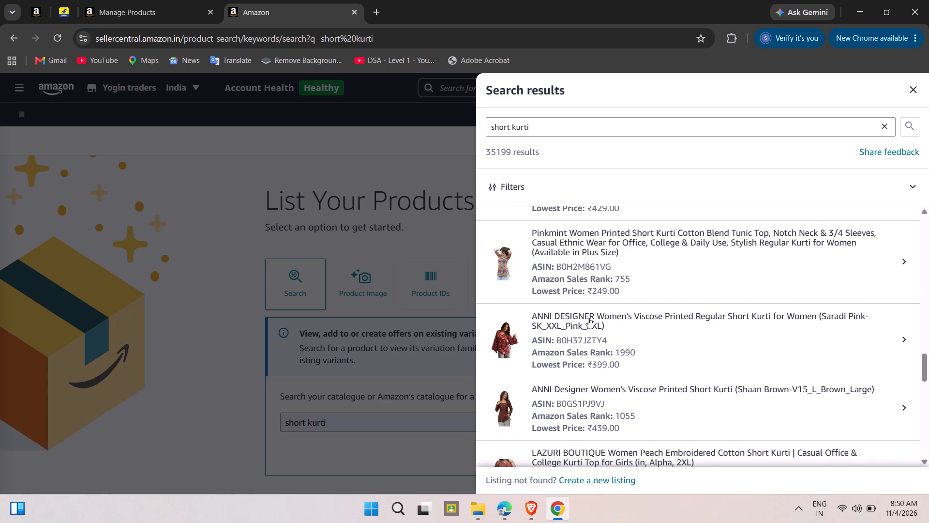
pyautogui.scroll(3, 588, 318)
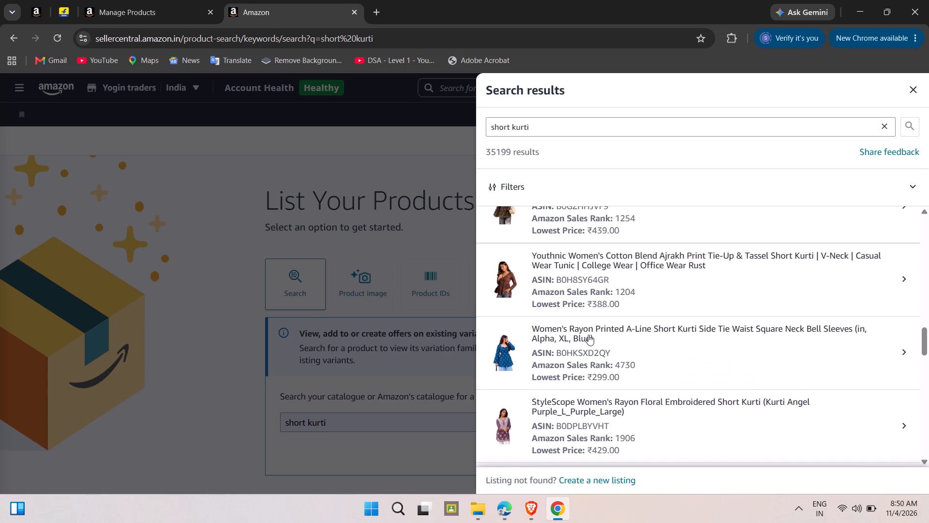
pyautogui.scroll(4, 588, 335)
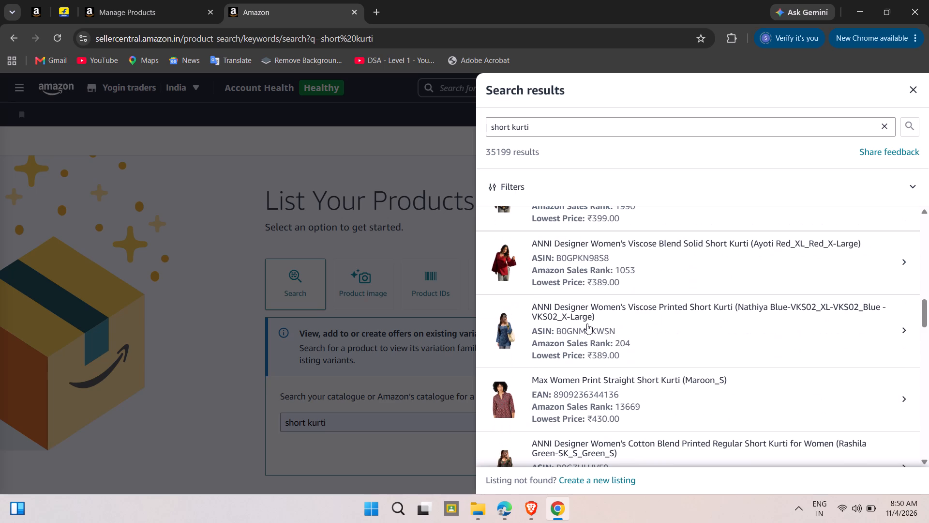
pyautogui.click(579, 303)
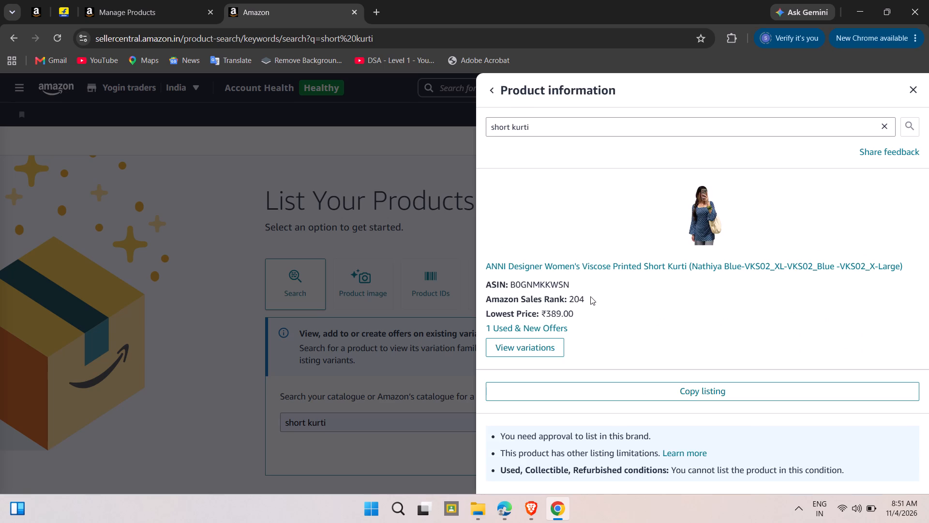
pyautogui.doubleClick(704, 267)
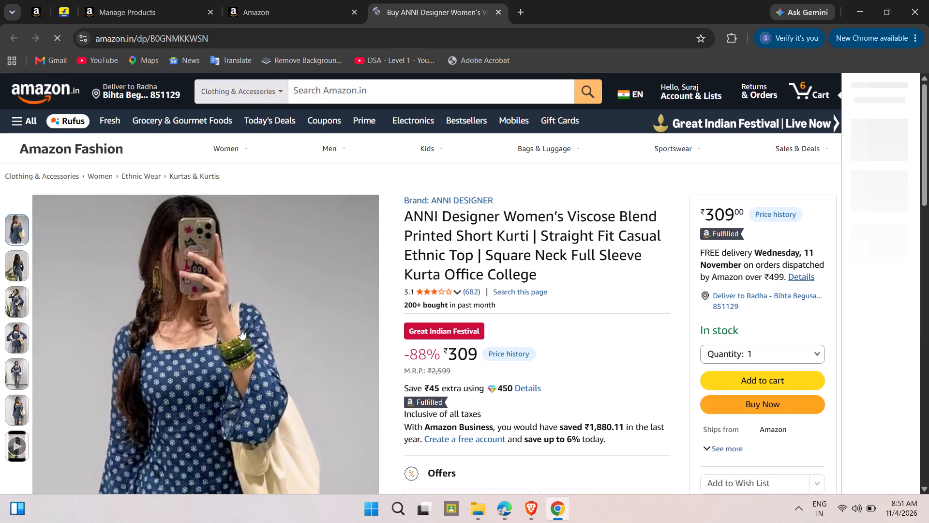
# Examine the blue ANNI Designer kurti's product photos and offer details on its Amazon page.
pyautogui.scroll(-3, 240, 329)
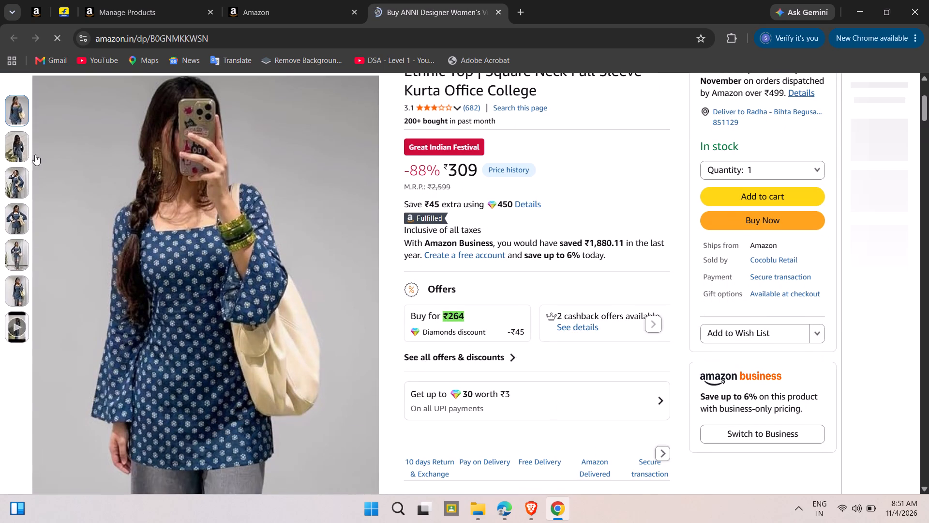
pyautogui.click(20, 141)
pyautogui.click(17, 169)
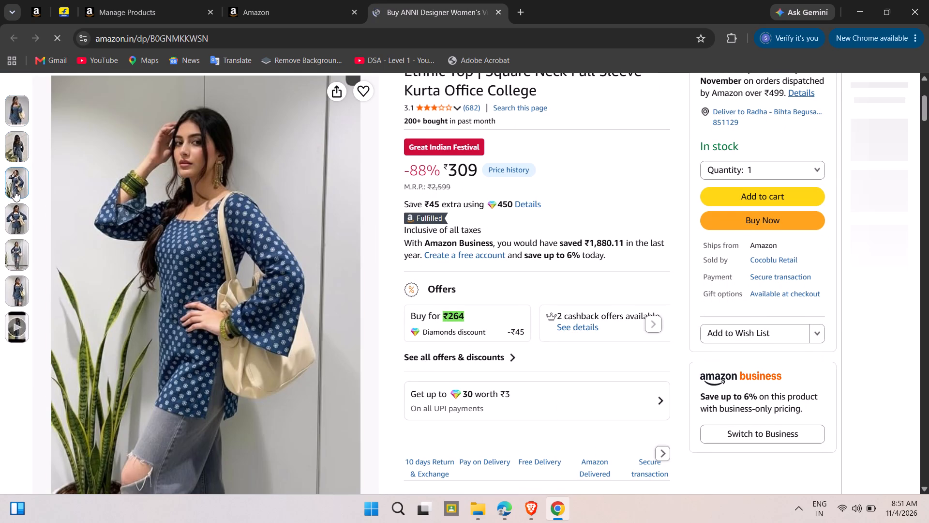
pyautogui.click(7, 219)
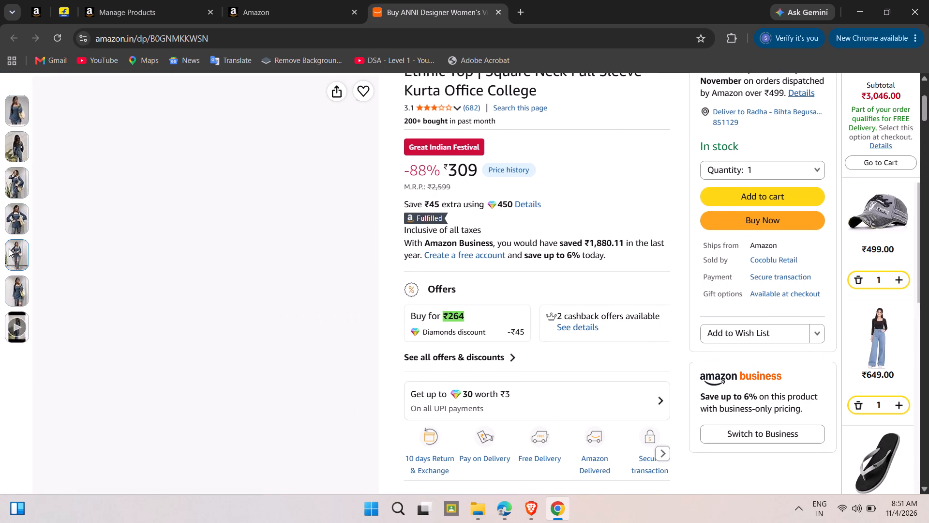
pyautogui.click(9, 248)
pyautogui.click(7, 275)
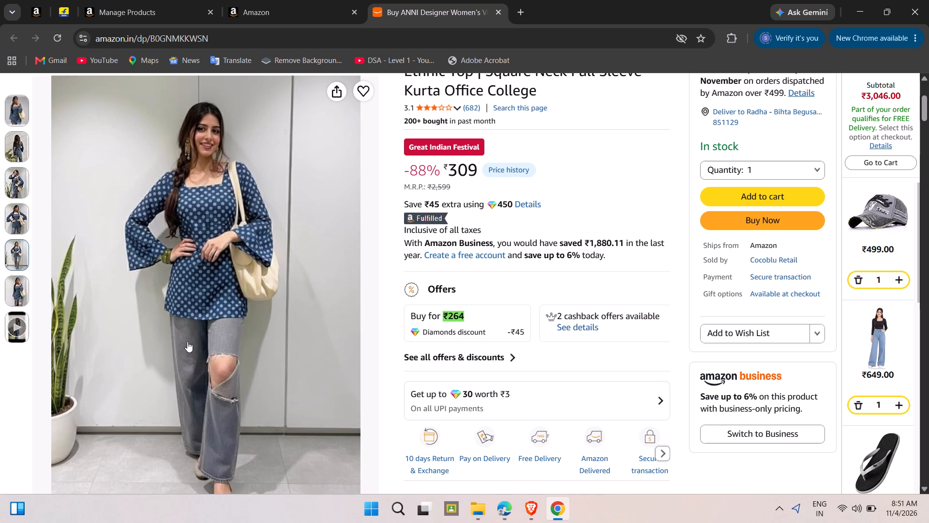
pyautogui.scroll(3, 298, 230)
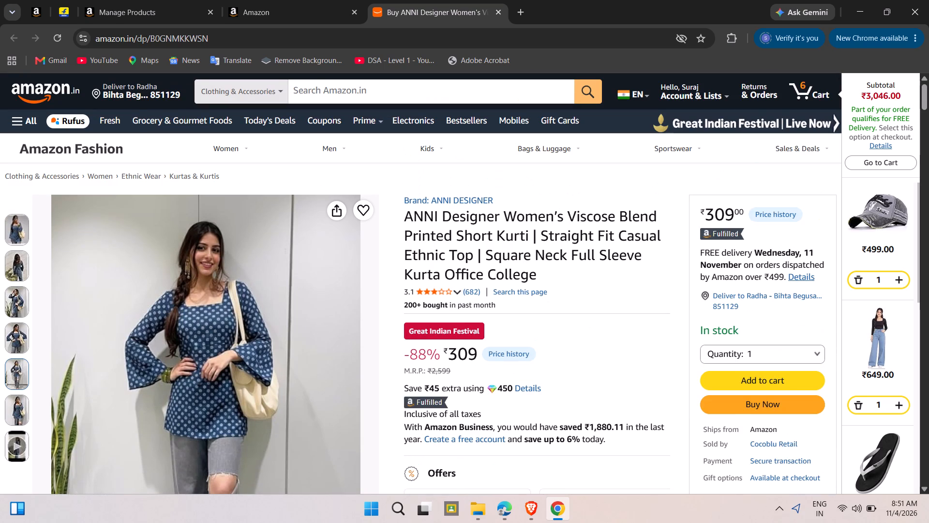